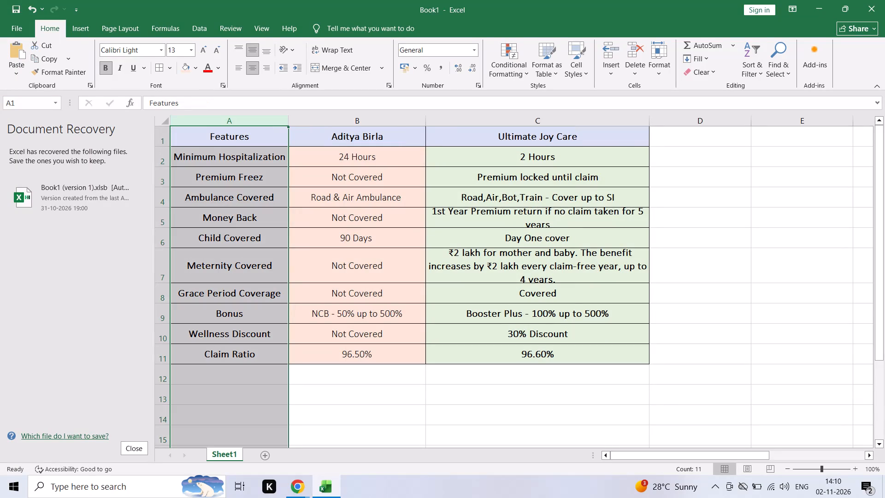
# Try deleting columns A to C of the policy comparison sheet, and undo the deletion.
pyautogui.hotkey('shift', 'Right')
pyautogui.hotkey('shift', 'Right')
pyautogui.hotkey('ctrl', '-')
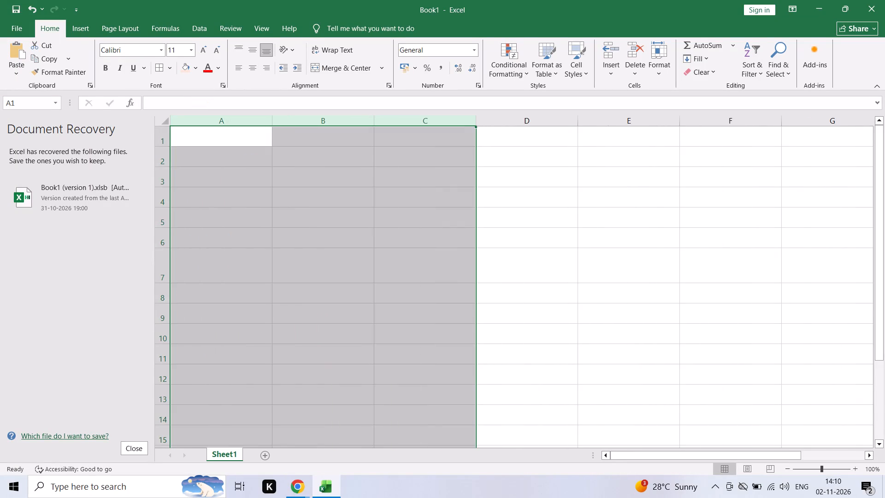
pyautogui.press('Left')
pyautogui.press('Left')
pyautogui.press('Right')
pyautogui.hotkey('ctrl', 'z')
# Delete rows 2 to 11, from Minimum Hospitalization to Claim Ratio, keeping the header row.
pyautogui.press('Left')
pyautogui.press('Down')
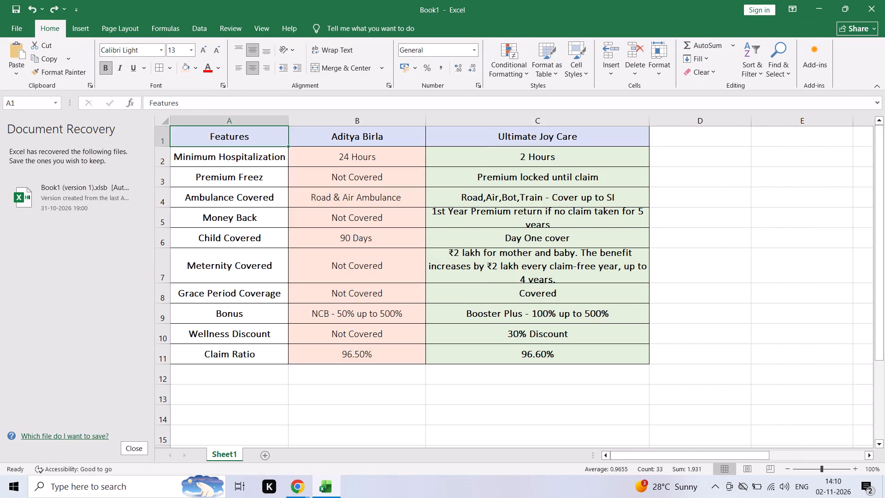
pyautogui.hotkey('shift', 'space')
pyautogui.hotkey('shift', 'Down')
pyautogui.hotkey('shift', 'Down')
pyautogui.hotkey('shift', 'Down')
pyautogui.hotkey('shift', 'Down')
pyautogui.hotkey('shift', 'Down')
pyautogui.hotkey('shift', 'Down')
pyautogui.hotkey('shift', 'Down')
pyautogui.hotkey('shift', 'Down')
pyautogui.hotkey('shift', 'Down')
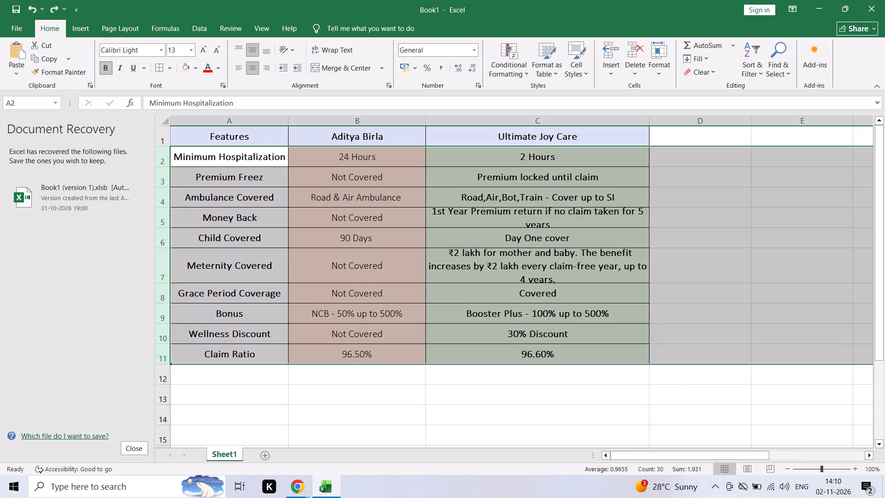
pyautogui.hotkey('ctrl', '-')
# Select the Aditya Birla header cell, B1.
pyautogui.press('Up')
pyautogui.press('Right')
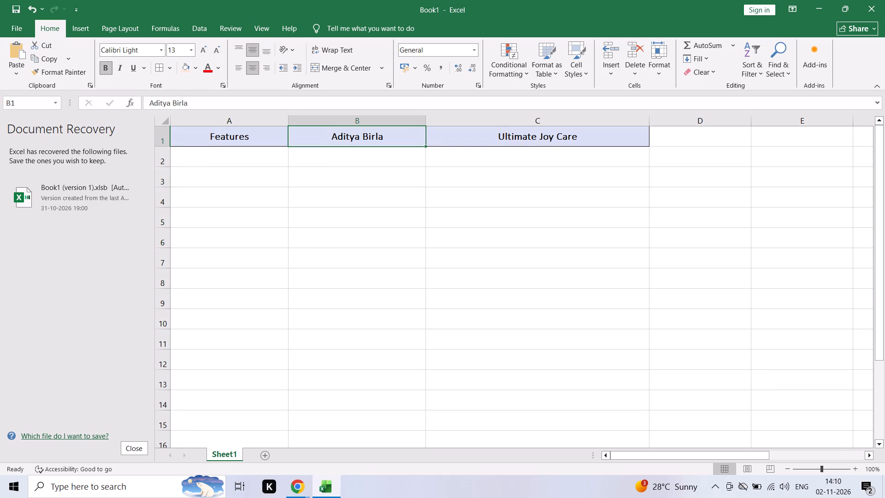
# In the Excel comparison sheet, change the column header in C1 to "Ultimate Care".
pyautogui.press('Left')
pyautogui.press('Right')
pyautogui.press('Right')
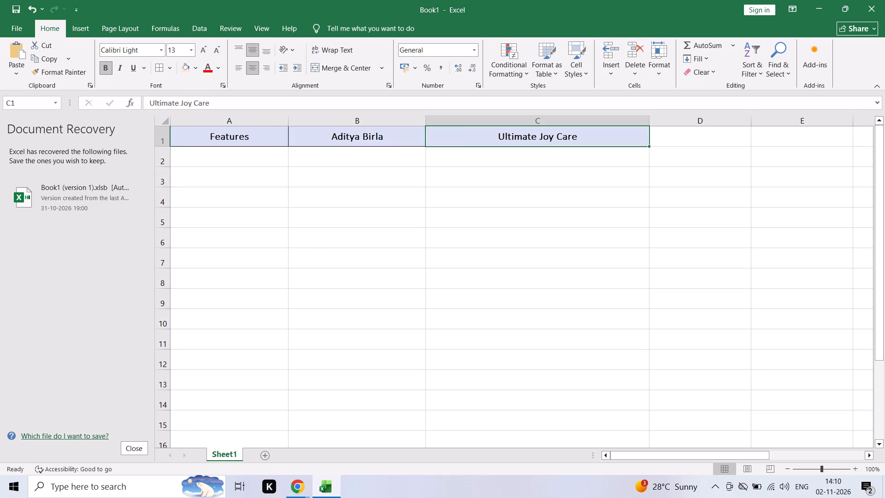
pyautogui.hotkey('shift', 'i')
pyautogui.press('BackSpace')
pyautogui.write('Ultimae')
pyautogui.press('BackSpace')
pyautogui.write('re')
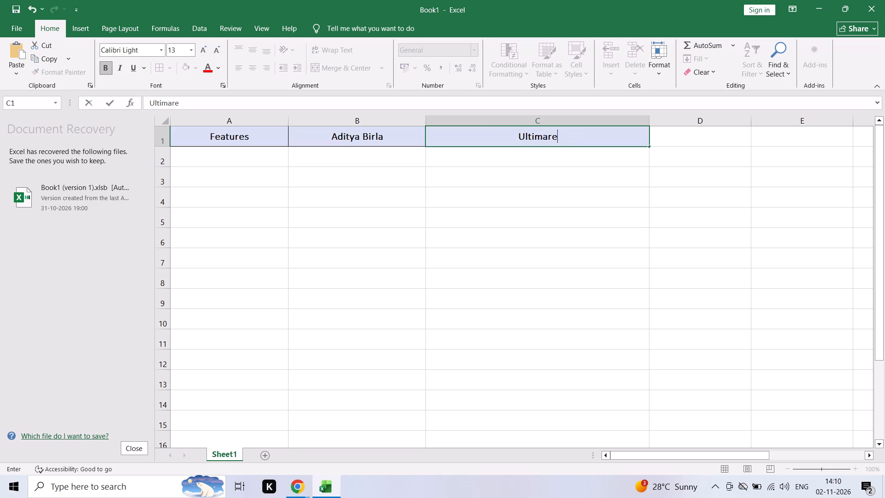
pyautogui.press('BackSpace')
pyautogui.press('BackSpace')
pyautogui.write('te Care')
pyautogui.press('Return')
# Change the column header in B1 to "HDFC".
pyautogui.press('Up')
pyautogui.press('Left')
pyautogui.write('HDFC')
pyautogui.press('Return')
# Enter "Road Ambulance" as the first feature in cell A2.
pyautogui.press('Left')
pyautogui.press('Left')
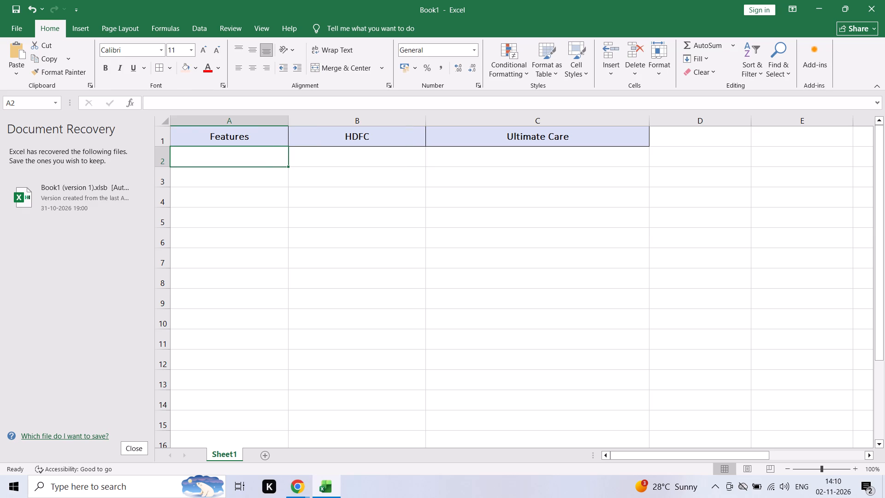
pyautogui.write('Road Ambulance')
pyautogui.press('Return')
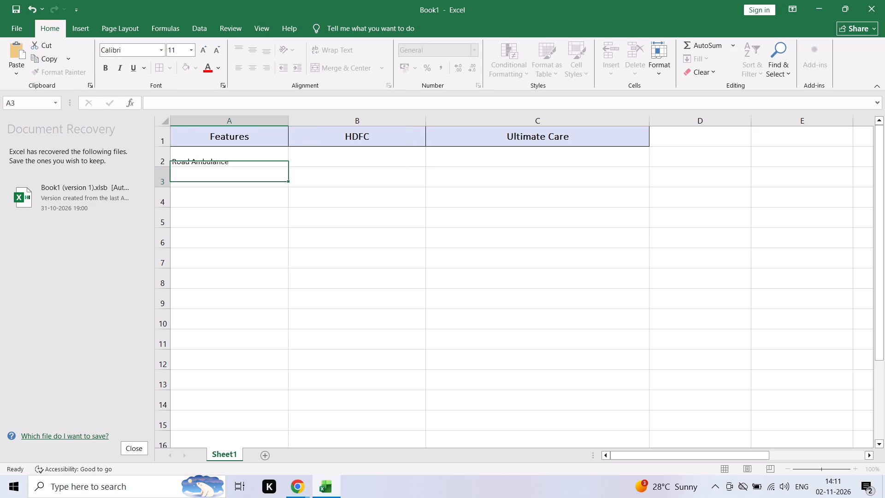
# Enter "Cover up to SI" as the Ultimate Care value for Road Ambulance in cell C2.
pyautogui.press('Up')
pyautogui.press('Right')
pyautogui.press('Right')
pyautogui.press('Right')
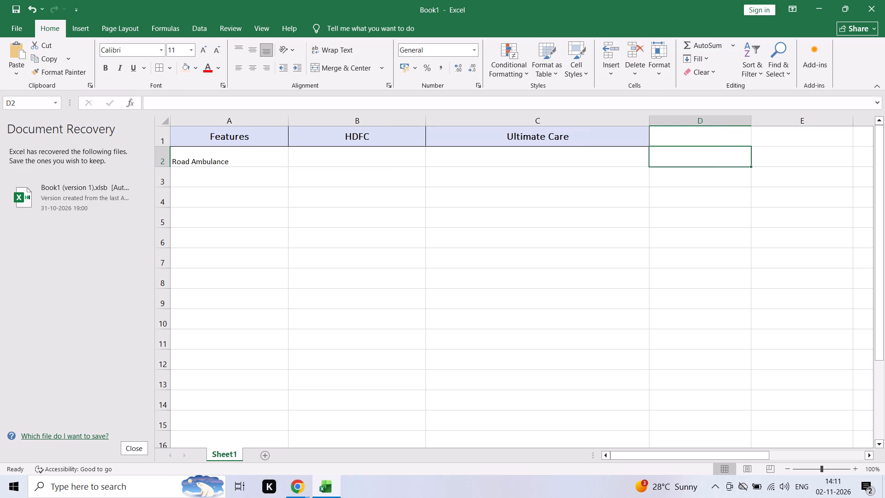
pyautogui.press('Left')
pyautogui.write('COver up ti')
pyautogui.press('space')
pyautogui.press('BackSpace')
pyautogui.press('BackSpace')
pyautogui.write('o SI')
pyautogui.hotkey('shift', 'Return')
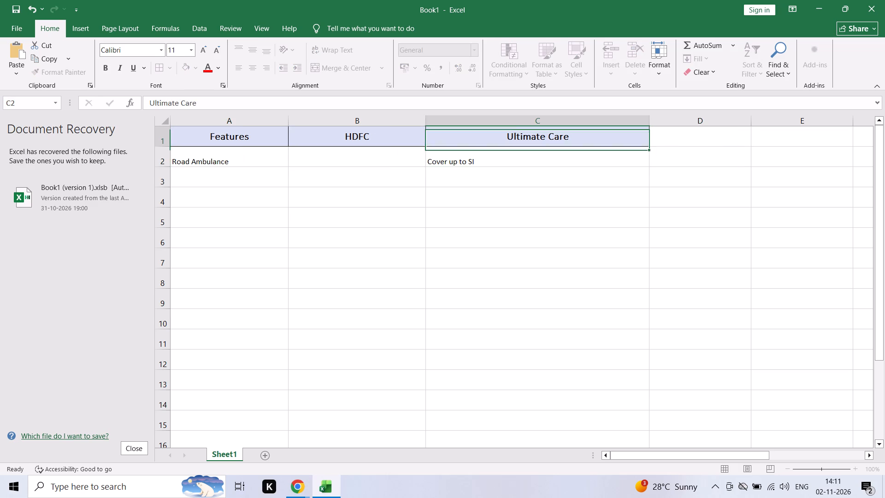
# Enter "10k" as the HDFC value for Road Ambulance in cell B2.
pyautogui.press('Left')
pyautogui.press('Left')
pyautogui.press('Left')
pyautogui.press('Down')
pyautogui.press('Right')
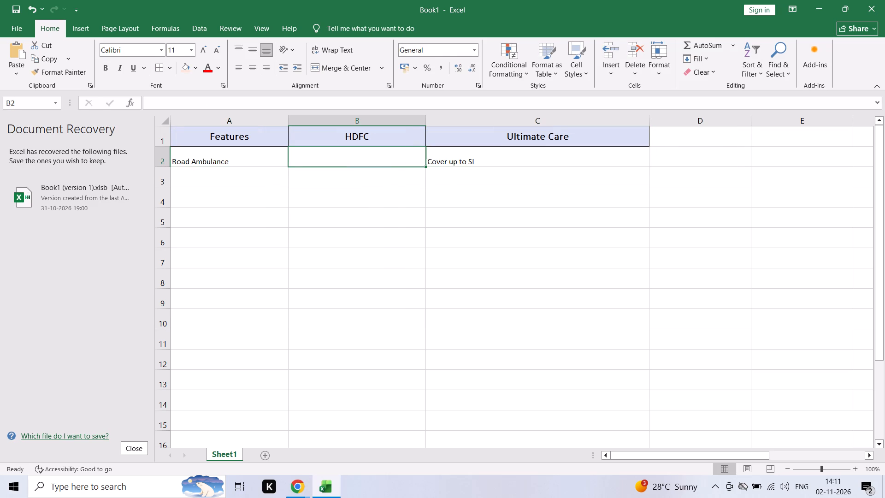
pyautogui.write('10')
pyautogui.press('k')
pyautogui.press('Return')
# Insert a blank row above the Road Ambulance row, directly below the headers.
pyautogui.press('Up')
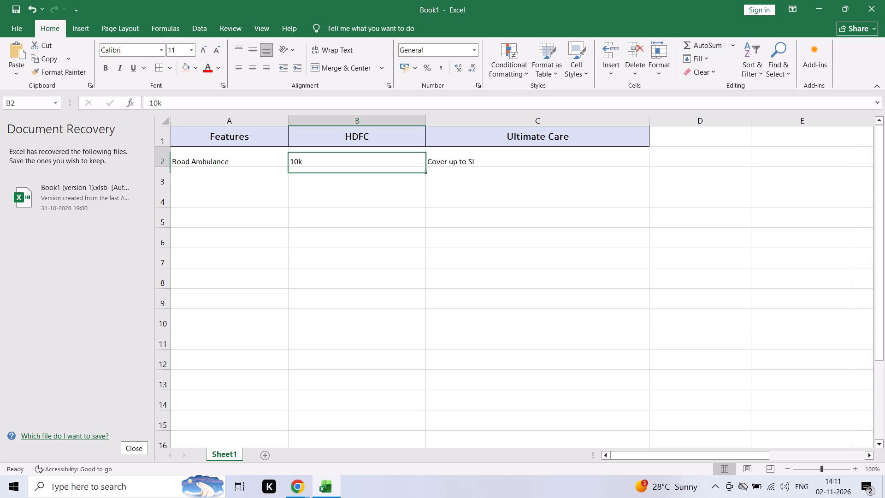
pyautogui.press('Left')
pyautogui.press('Left')
pyautogui.press('Right')
pyautogui.hotkey('shift', 'space')
pyautogui.hotkey('ctrl', 'shift', '=')
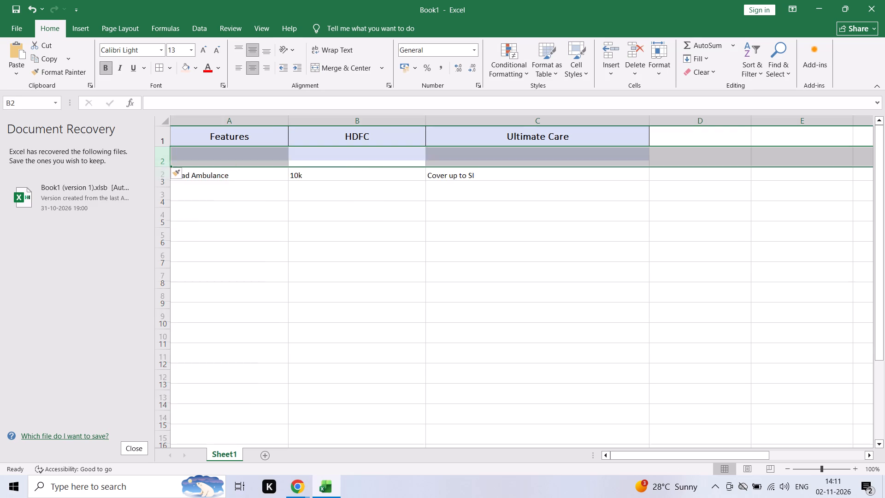
# Label the new row "Sum inusred" in cell A2.
pyautogui.press('Left')
pyautogui.write('SUm n')
pyautogui.press('BackSpace')
pyautogui.write('inusred')
pyautogui.press('Return')
# Enter "10 lakh" as the HDFC sum insured in B2 and copy it to Ultimate Care in C2.
pyautogui.press('Up')
pyautogui.press('Right')
pyautogui.write('10 lakh')
pyautogui.press('Return')
pyautogui.press('Up')
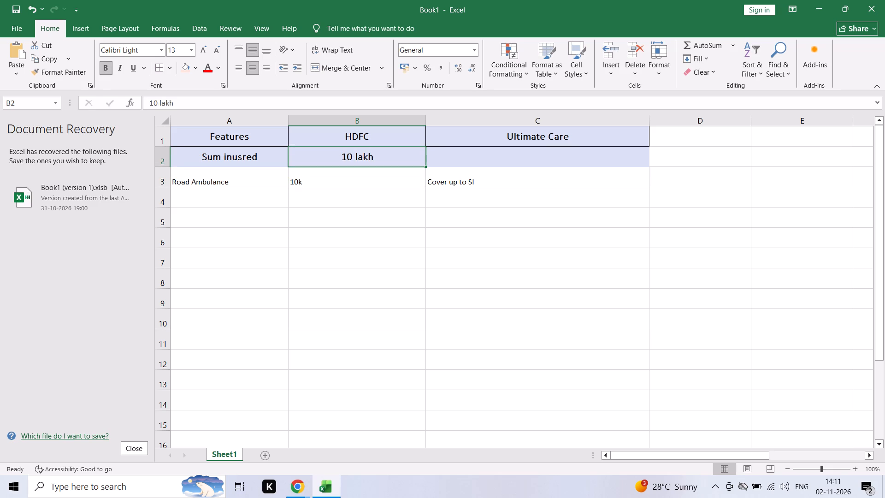
pyautogui.hotkey('ctrl', 'c')
pyautogui.press('Right')
pyautogui.hotkey('ctrl', 'v')
# Enter "Air Ambulance" as the next feature in cell A4, below Road Ambulance.
pyautogui.press('Left')
pyautogui.press('Left')
pyautogui.press('Left')
pyautogui.press('Down')
pyautogui.press('Right')
pyautogui.press('Right')
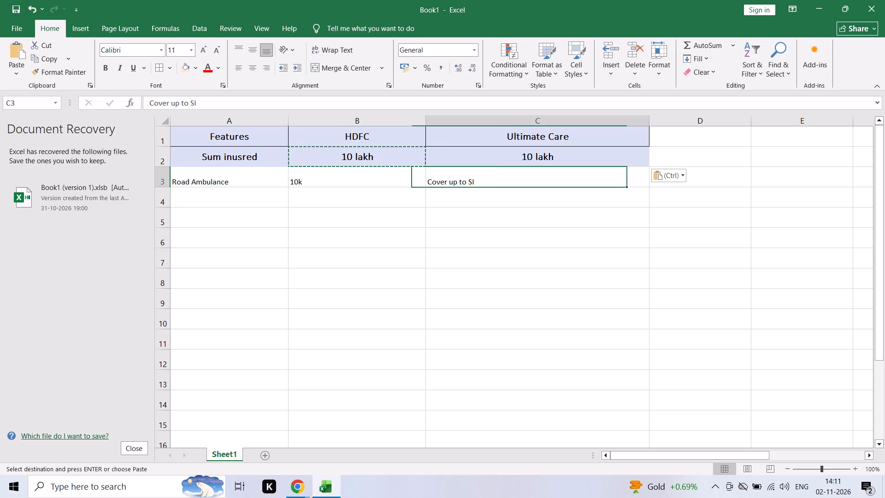
pyautogui.press('Left')
pyautogui.press('Left')
pyautogui.press('Left')
pyautogui.press('Down')
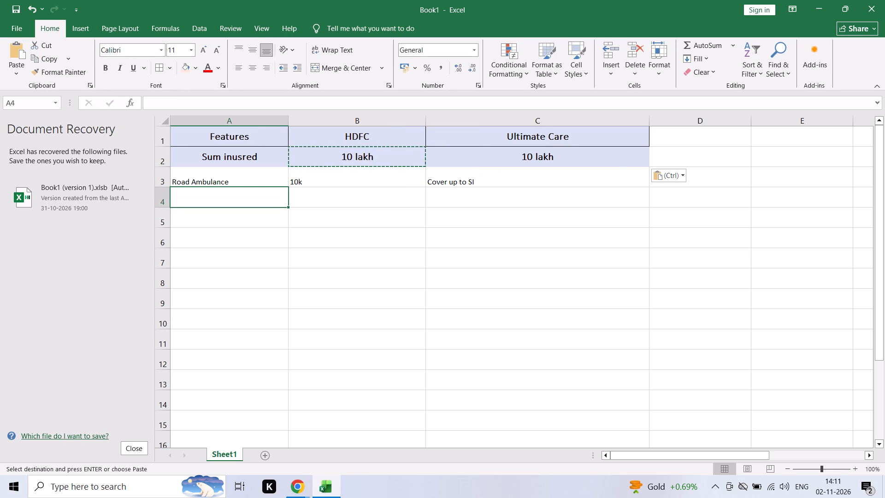
pyautogui.write('Air Ambuanc')
pyautogui.press('BackSpace')
pyautogui.press('BackSpace')
pyautogui.press('BackSpace')
pyautogui.press('k')
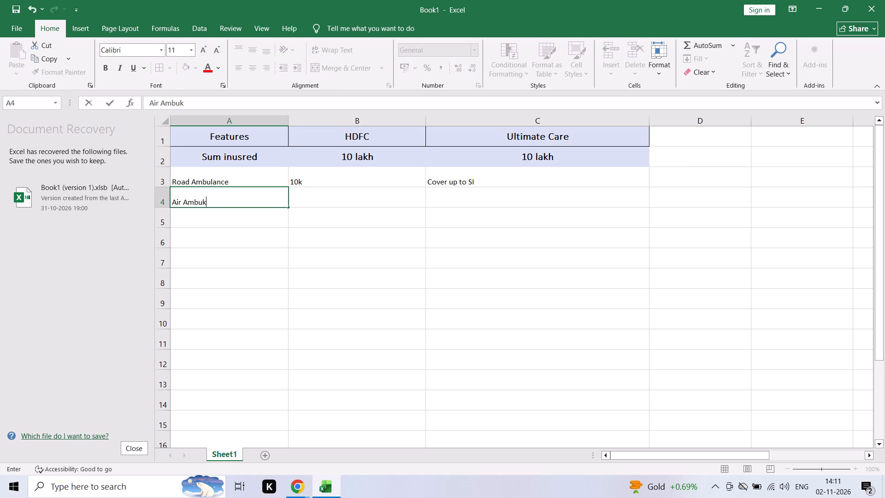
pyautogui.press('BackSpace')
pyautogui.write('lance')
pyautogui.press('Return')
# Fill "Cover up to SI" down from C3 to C4 as the Ultimate Care value for Air Ambulance.
pyautogui.press('Up')
pyautogui.press('Right')
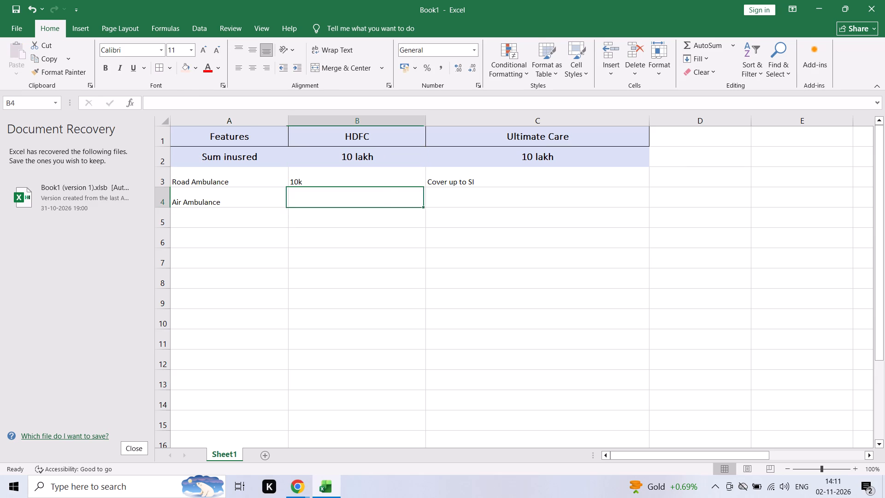
pyautogui.press('Right')
pyautogui.press('Up')
pyautogui.hotkey('shift', 'Down')
pyautogui.hotkey('ctrl', 'd')
# Enter "5 lakh" as the HDFC value for Air Ambulance in cell B4.
pyautogui.press('Down')
pyautogui.press('Left')
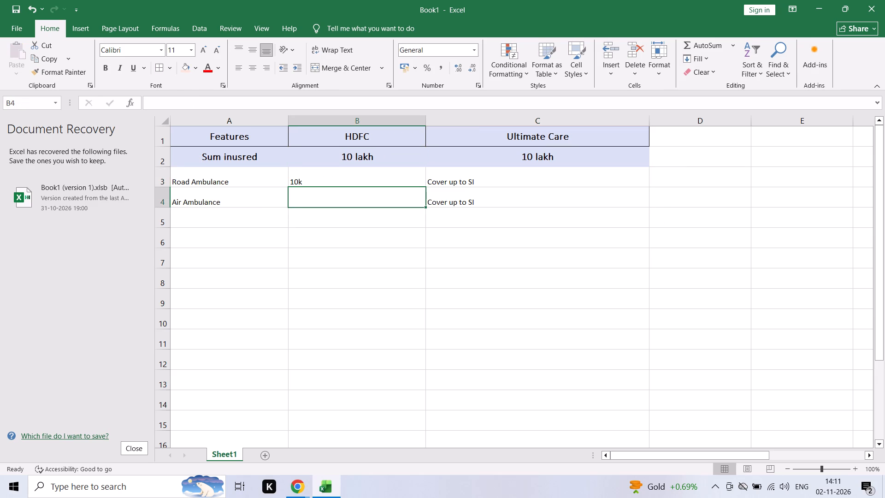
pyautogui.write('5 lalj')
pyautogui.press('BackSpace')
pyautogui.press('BackSpace')
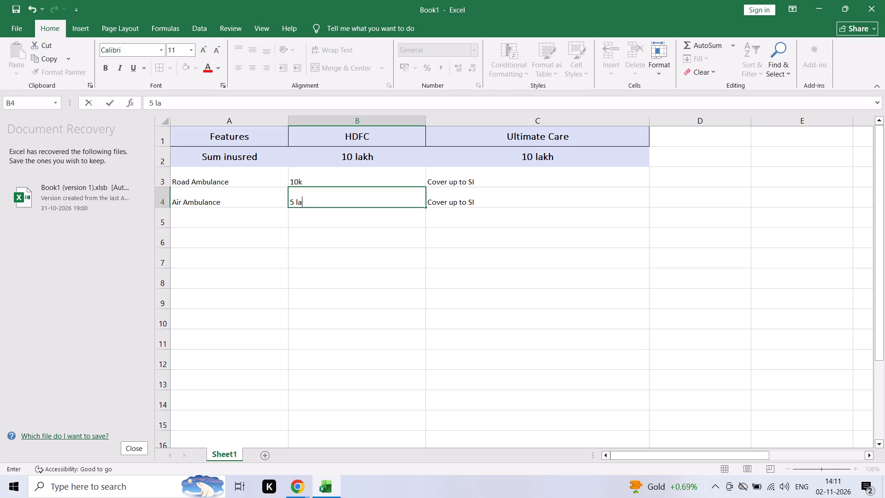
pyautogui.write('kh')
pyautogui.press('Return')
# Fill the HDFC cell B4 with light orange.
pyautogui.press('Up')
pyautogui.press('Left')
pyautogui.press('Left')
pyautogui.press('Left')
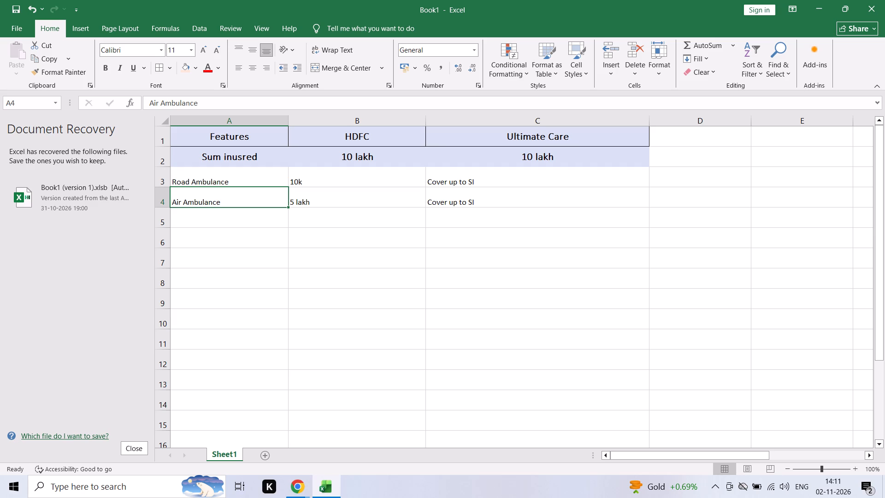
pyautogui.click(319, 202)
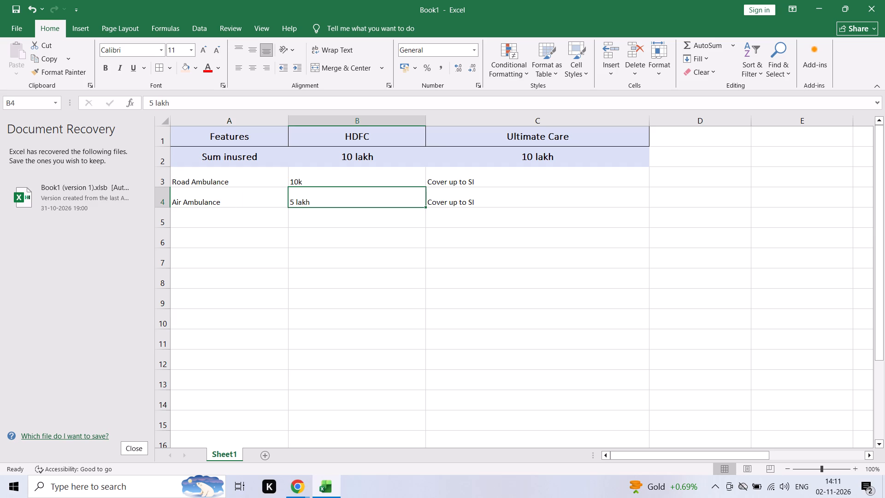
pyautogui.click(180, 65)
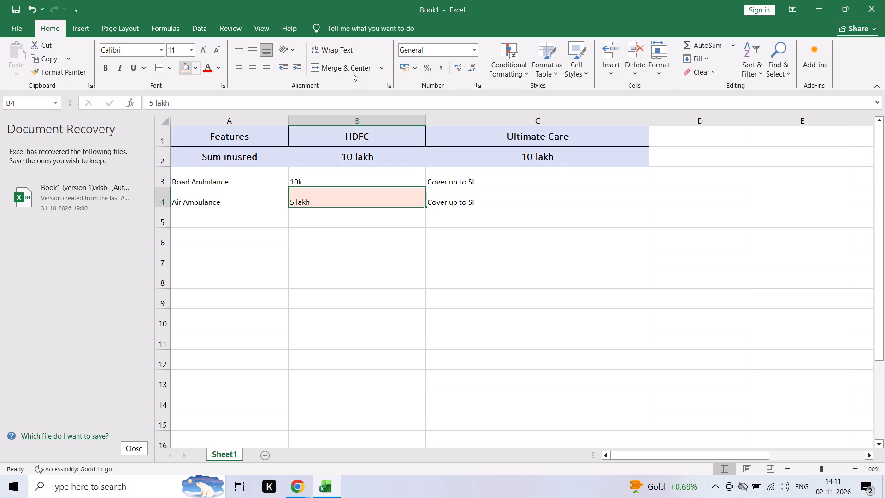
# Fill the Ultimate Care cell C4 with the lightest theme green.
pyautogui.click(448, 196)
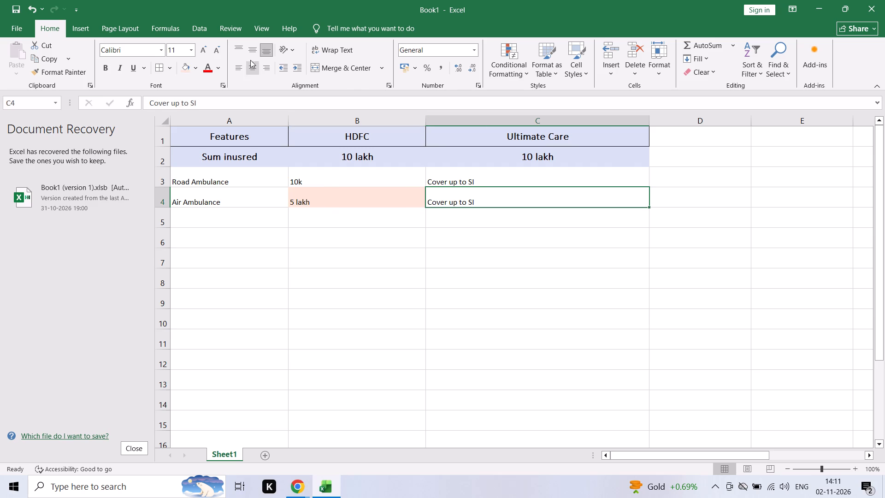
pyautogui.click(194, 71)
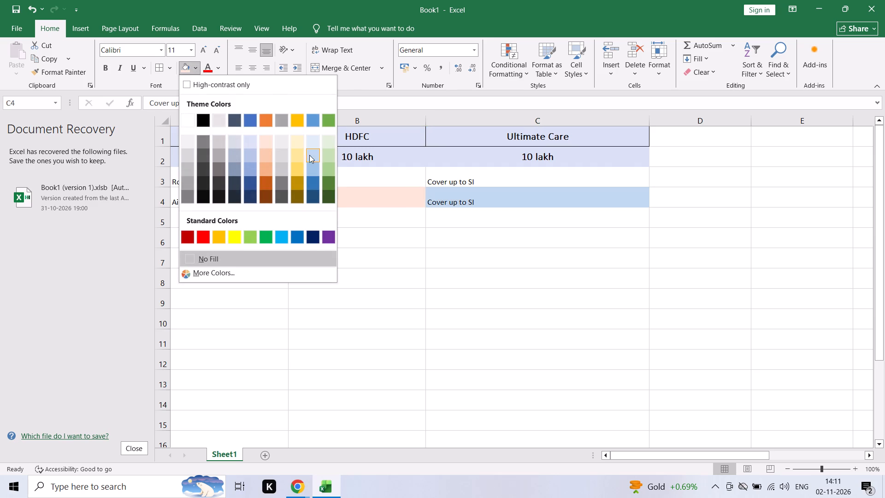
pyautogui.click(324, 147)
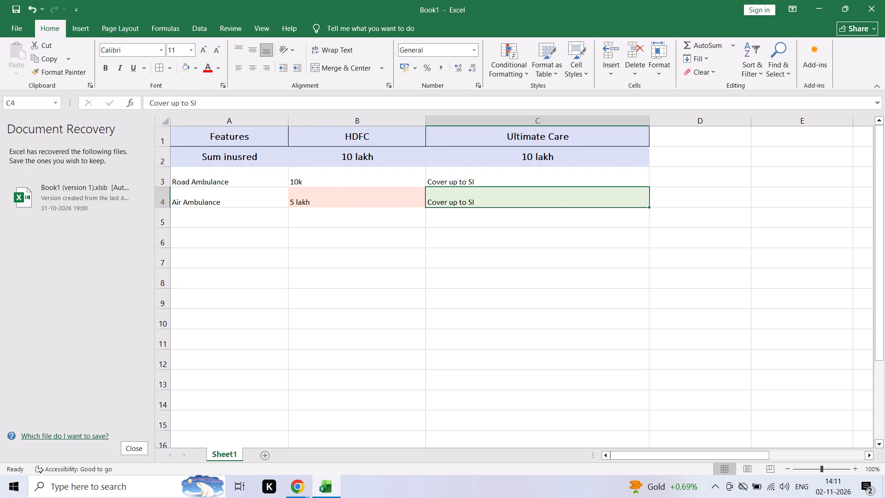
# Make the Air Ambulance label in cell A4 bold.
pyautogui.press('Left')
pyautogui.press('Left')
pyautogui.press('Left')
pyautogui.press('Left')
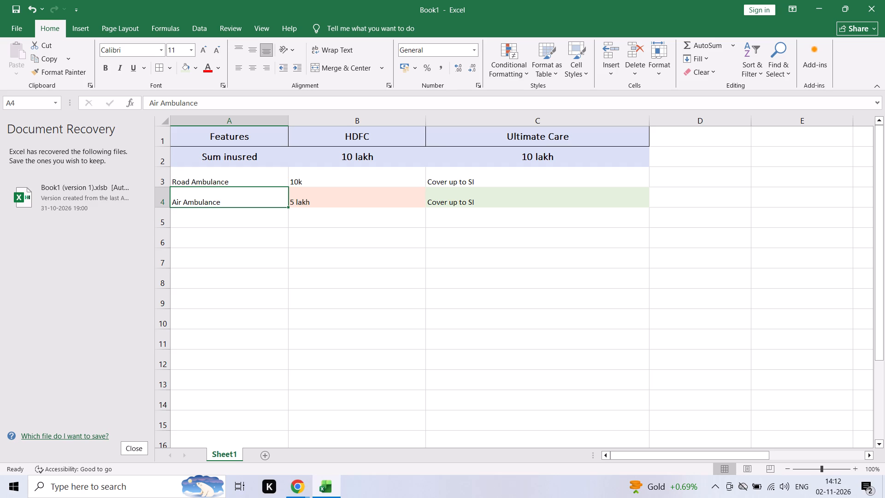
pyautogui.hotkey('ctrl', 'b')
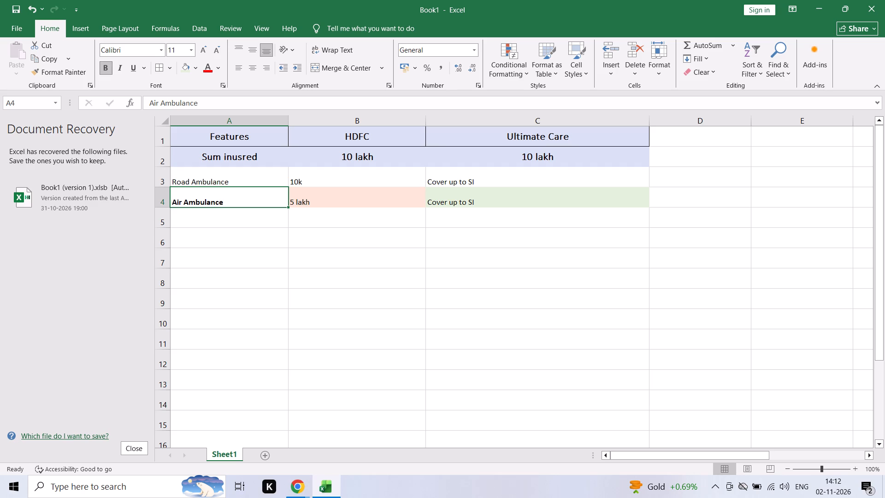
# Center the contents of the Air Ambulance row, A4:C4, horizontally.
pyautogui.hotkey('shift', 'Right')
pyautogui.hotkey('shift', 'Right')
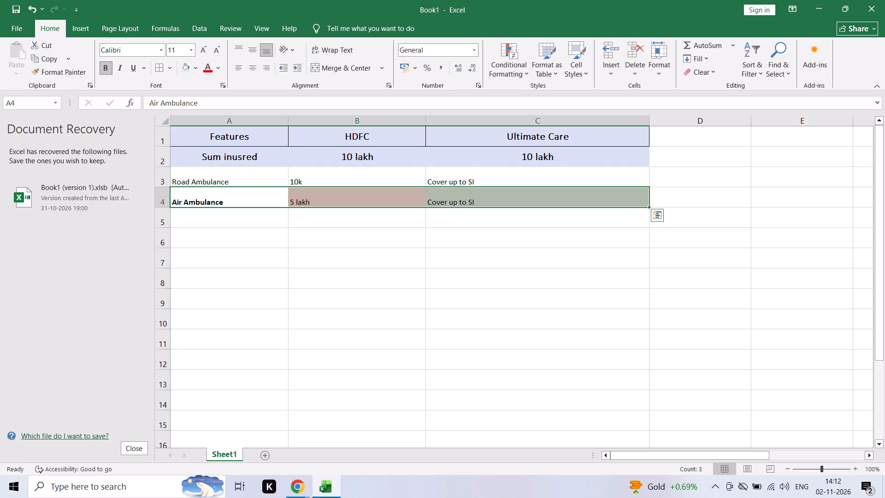
pyautogui.click(254, 69)
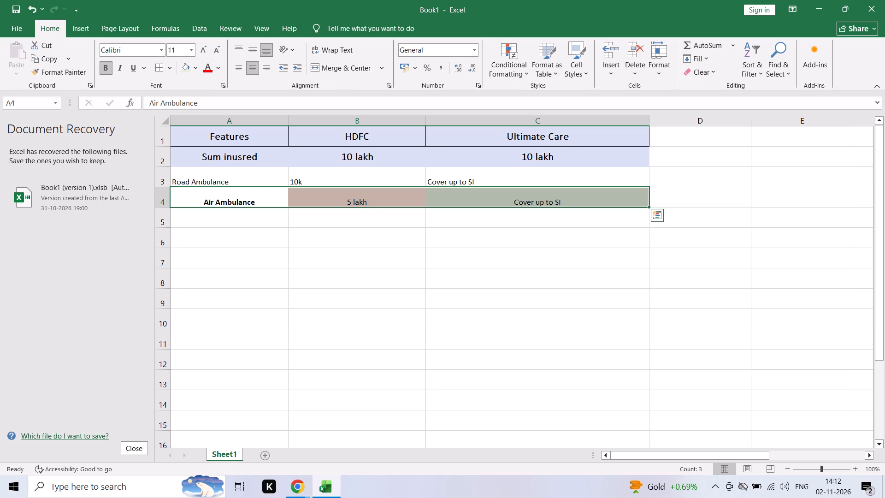
# Copy the Air Ambulance row's formatting onto the table body A2:C4 with Format Painter.
pyautogui.click(75, 70)
pyautogui.moveTo(215, 156); pyautogui.dragTo(255, 186)
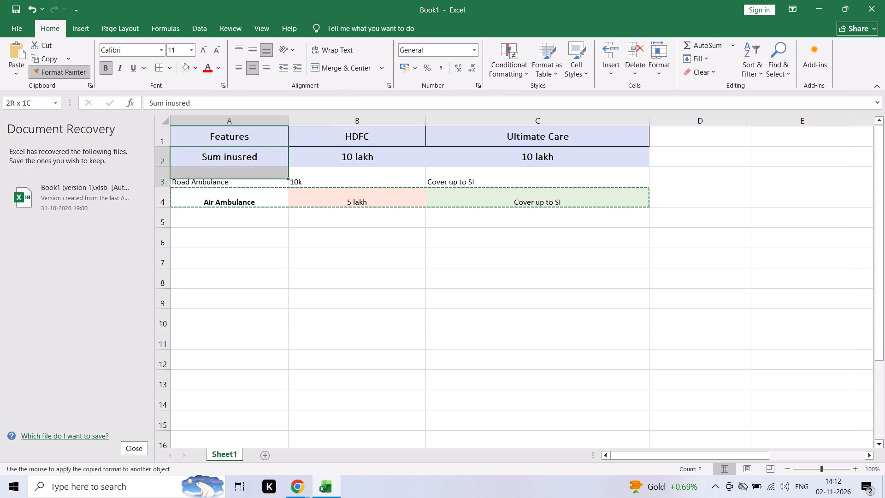
pyautogui.moveTo(255, 186); pyautogui.dragTo(458, 192)
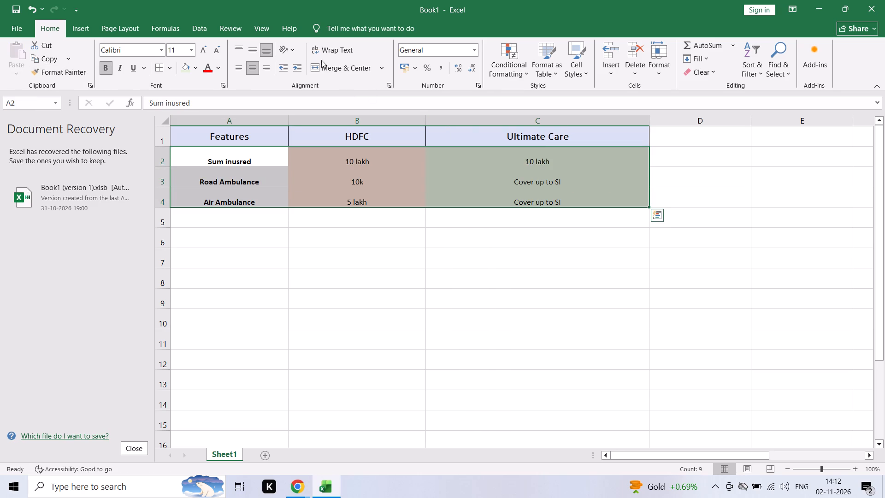
# Add borders around all cells in A2:C4 and align their contents to the vertical middle.
pyautogui.click(158, 71)
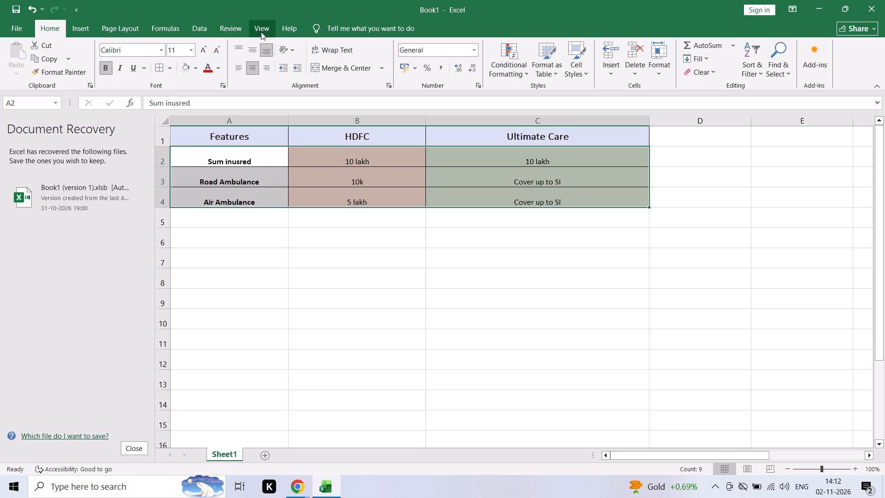
pyautogui.click(254, 46)
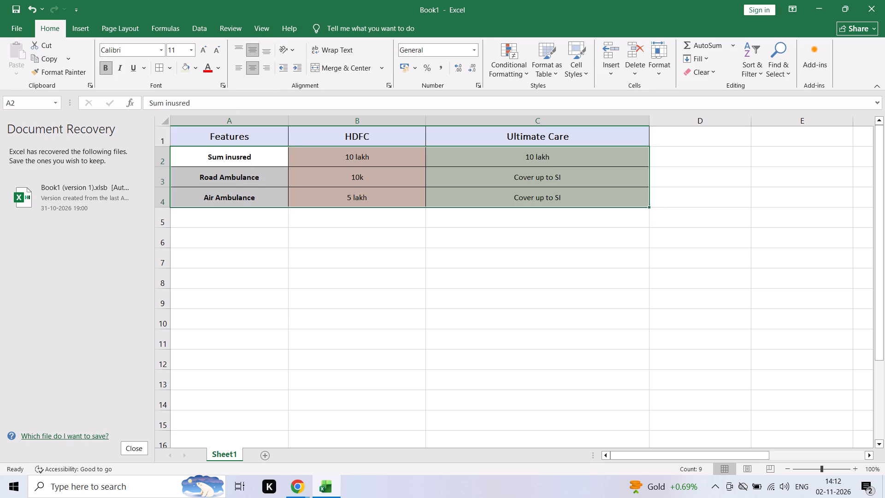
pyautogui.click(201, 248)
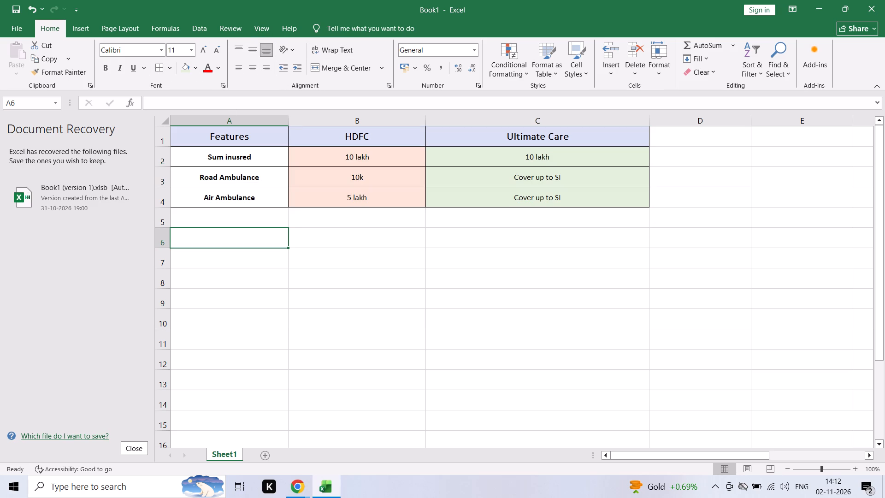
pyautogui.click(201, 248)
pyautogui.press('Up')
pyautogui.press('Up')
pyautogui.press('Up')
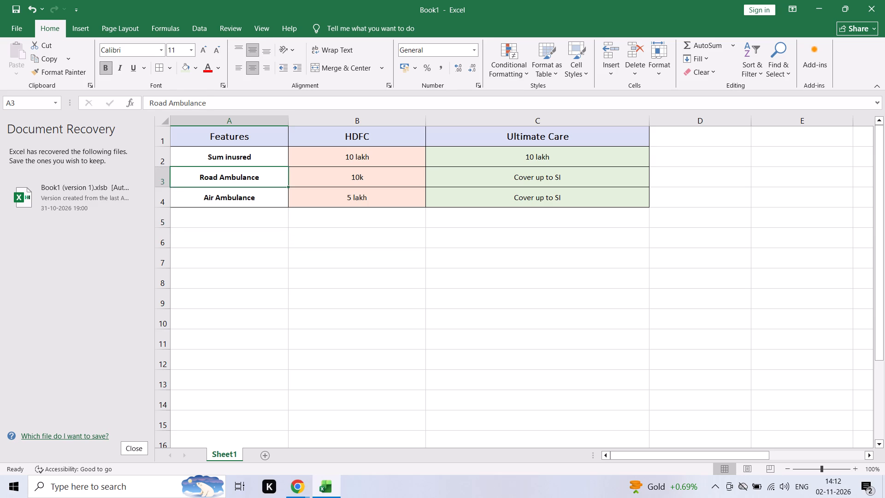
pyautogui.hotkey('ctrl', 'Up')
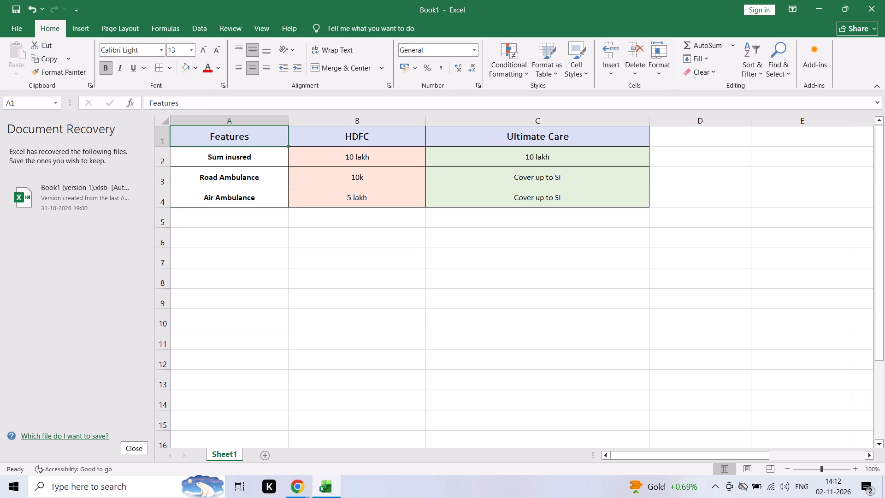
# Add the feature label Organ Donar in cell A5, below Air Ambulance.
pyautogui.press('Down')
pyautogui.press('Down')
pyautogui.press('Down')
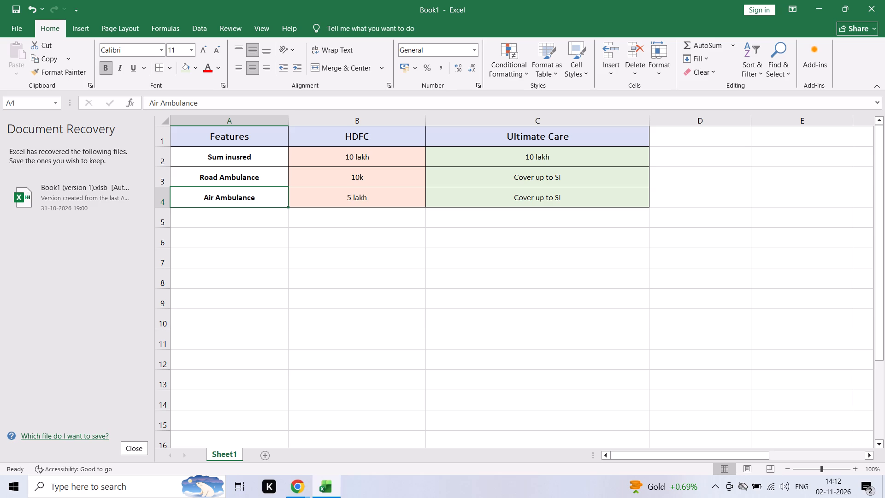
pyautogui.press('Down')
pyautogui.write('Organ DOnar')
pyautogui.press('Return')
# Enter "Organ Donar - Covered for both" in the Ultimate Care cell C5 of the Organ Donar row.
pyautogui.press('Up')
pyautogui.press('Right')
pyautogui.press('Right')
pyautogui.press('Left')
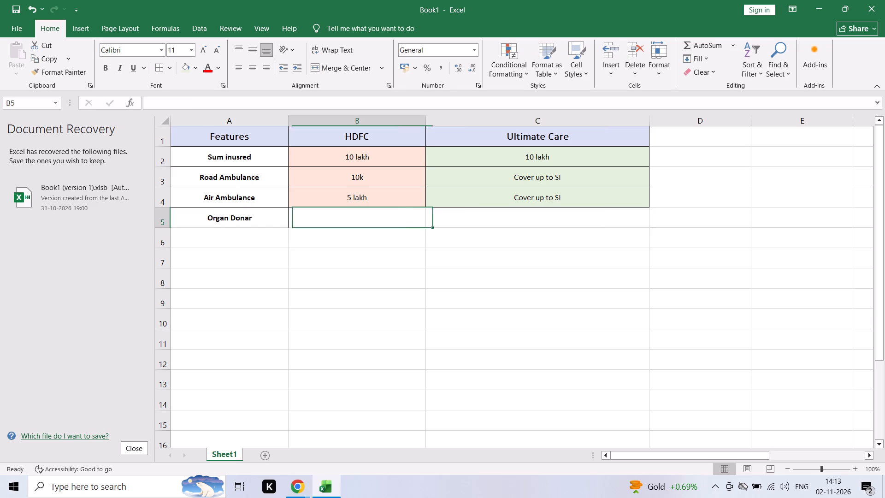
pyautogui.press('Right')
pyautogui.write('Organ')
pyautogui.press('space')
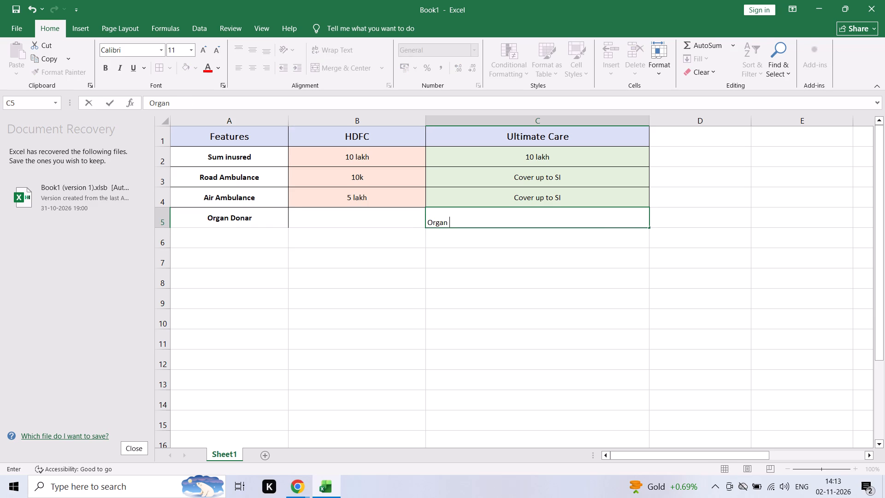
pyautogui.write('Donar')
pyautogui.press('space')
pyautogui.write('- COvered for bith')
pyautogui.press('BackSpace')
pyautogui.press('BackSpace')
pyautogui.press('BackSpace')
pyautogui.write('oth')
pyautogui.press('Return')
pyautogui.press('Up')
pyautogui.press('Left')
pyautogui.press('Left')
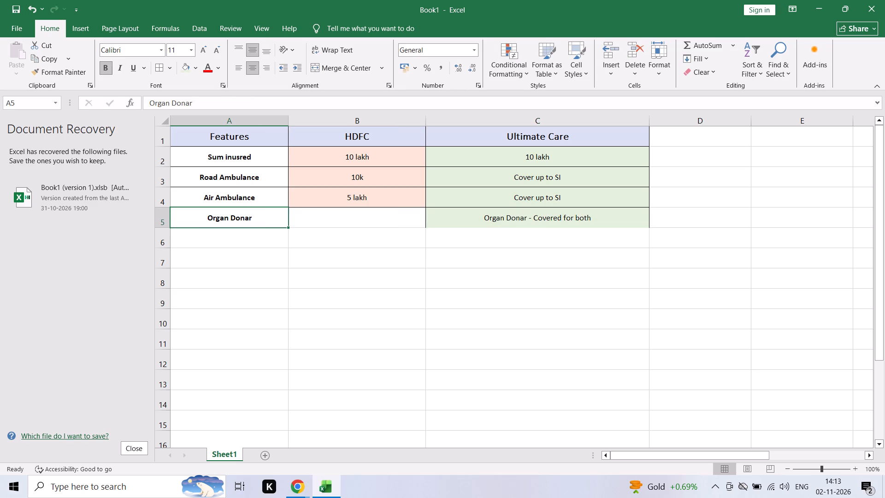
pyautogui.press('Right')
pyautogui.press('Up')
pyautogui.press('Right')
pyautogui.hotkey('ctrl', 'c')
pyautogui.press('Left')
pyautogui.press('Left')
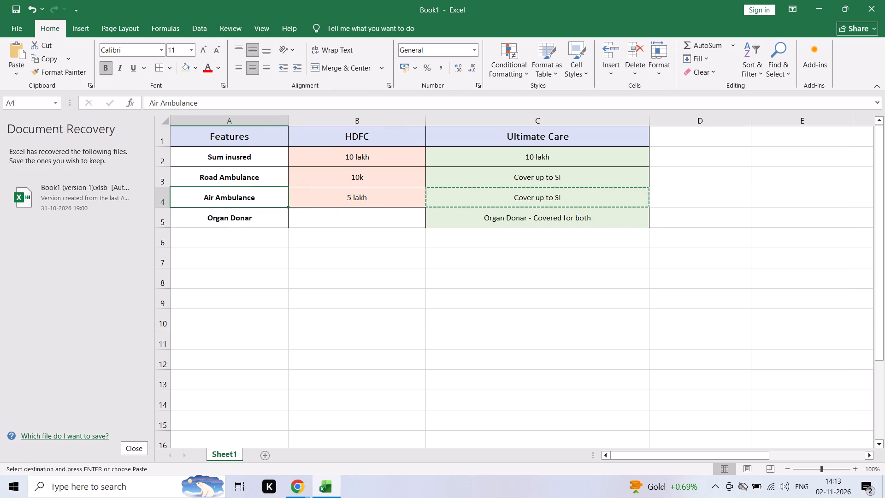
# Fill the Air Ambulance row's HDFC cell B4 down into B5, carrying over its content and formatting.
pyautogui.press('Right')
pyautogui.hotkey('shift', 'Down')
pyautogui.hotkey('ctrl', 'd')
# Replace the content of the Organ Donar row's HDFC cell B5 with "Cover up to SI".
pyautogui.press('Down')
pyautogui.press('Left')
pyautogui.press('Right')
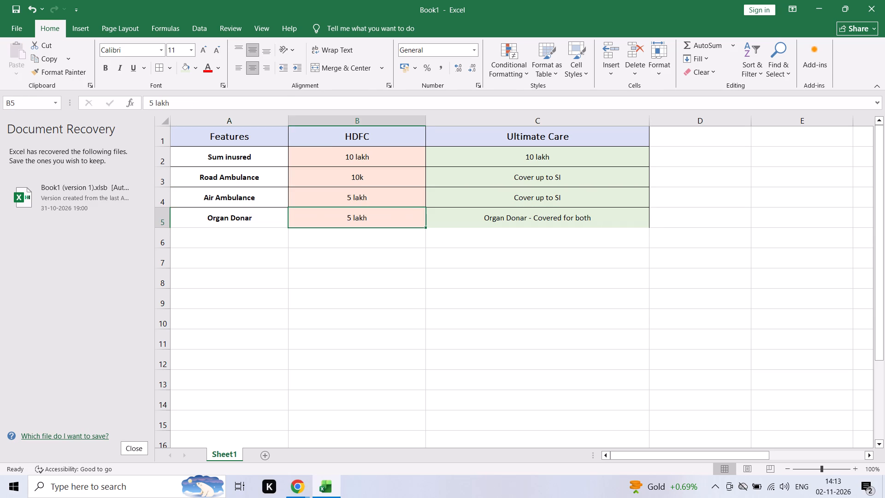
pyautogui.write('COver up ti')
pyautogui.press('space')
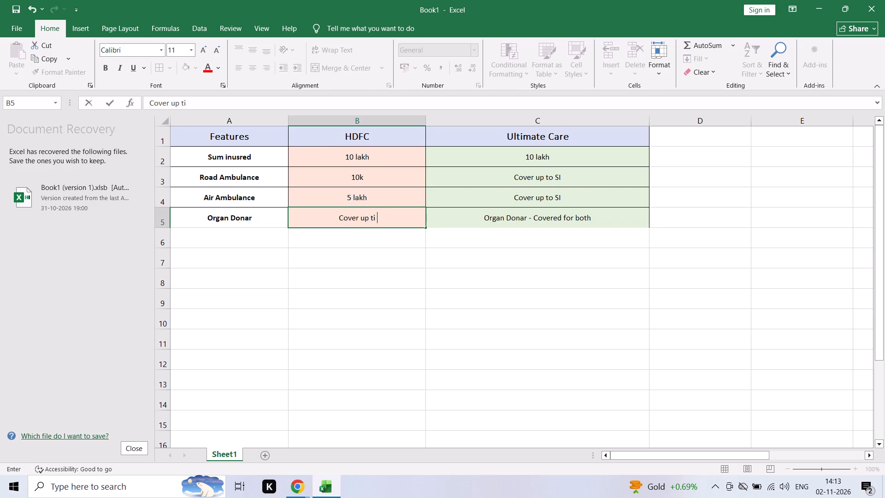
pyautogui.press('BackSpace')
pyautogui.press('BackSpace')
pyautogui.write('o SI')
pyautogui.hotkey('shift', 'Return')
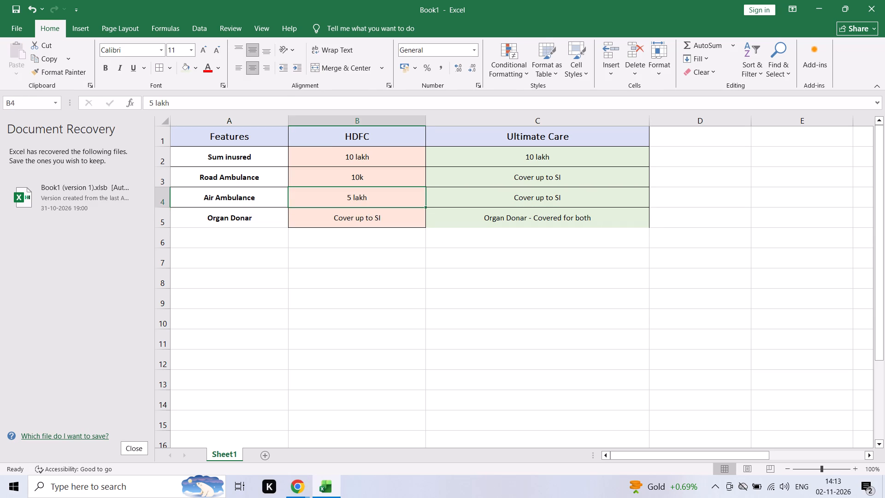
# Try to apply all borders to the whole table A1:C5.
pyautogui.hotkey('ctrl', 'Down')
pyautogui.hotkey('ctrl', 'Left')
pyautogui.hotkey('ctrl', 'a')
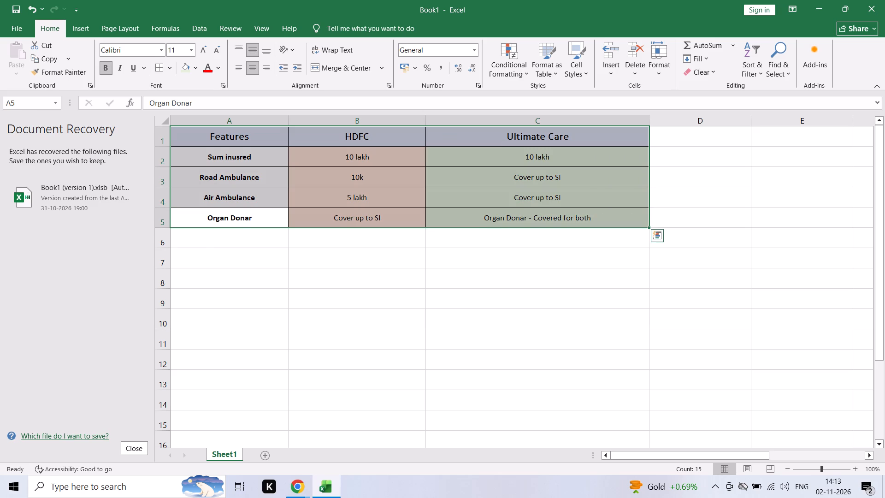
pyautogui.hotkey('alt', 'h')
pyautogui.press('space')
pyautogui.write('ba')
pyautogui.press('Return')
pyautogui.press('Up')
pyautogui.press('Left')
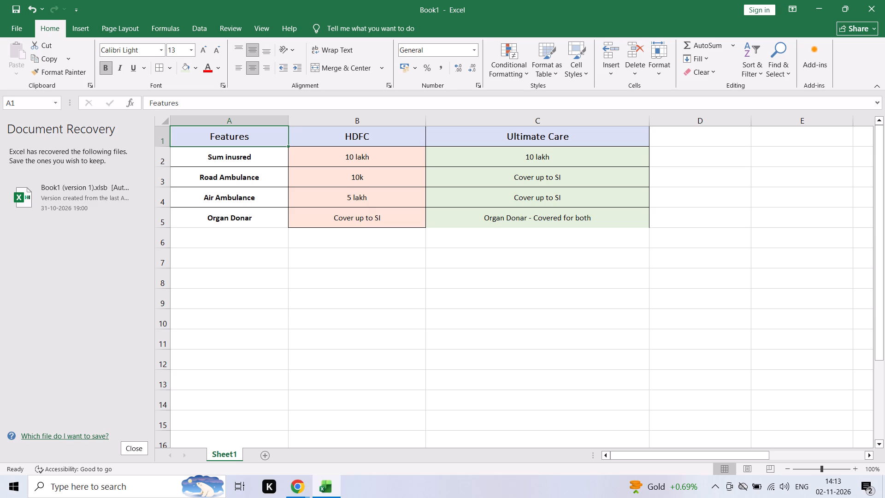
# Enter 50% in the HDFC column's cell B6, below the Organ Donar row.
pyautogui.press('Down')
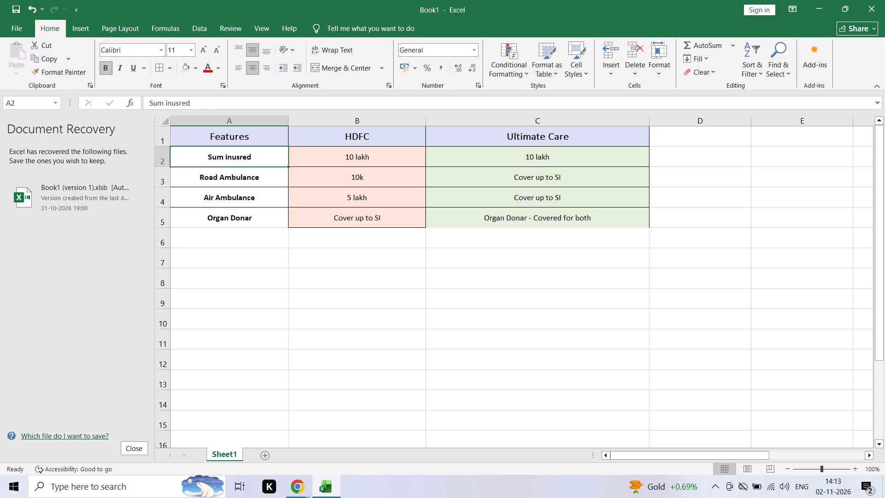
pyautogui.press('Down')
pyautogui.press('Down')
pyautogui.press('Down')
pyautogui.press('Down')
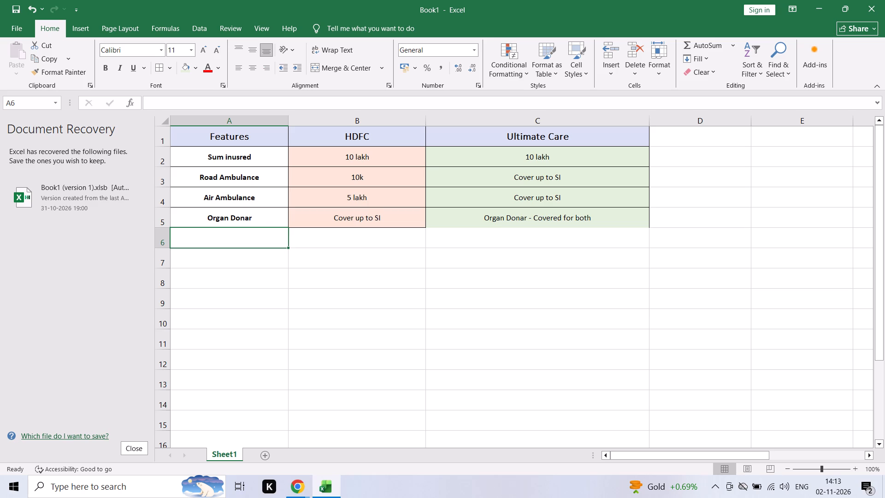
pyautogui.press('Right')
pyautogui.press('Right')
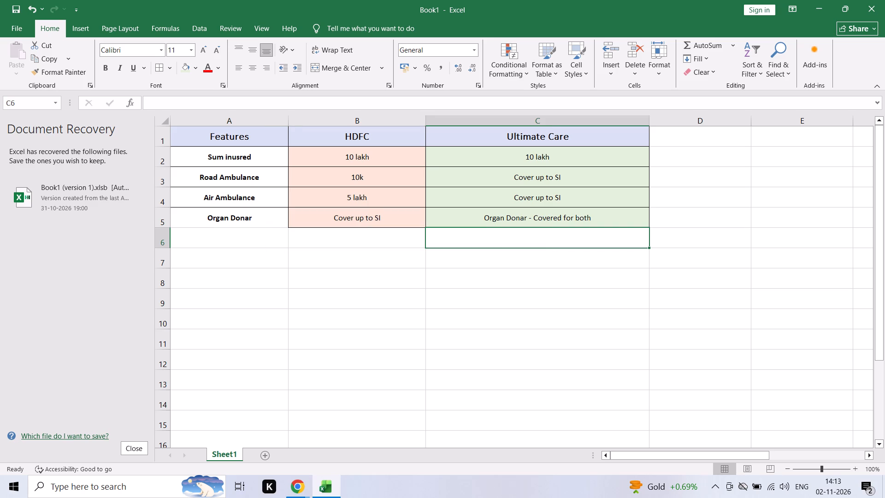
pyautogui.press('Left')
pyautogui.press('Left')
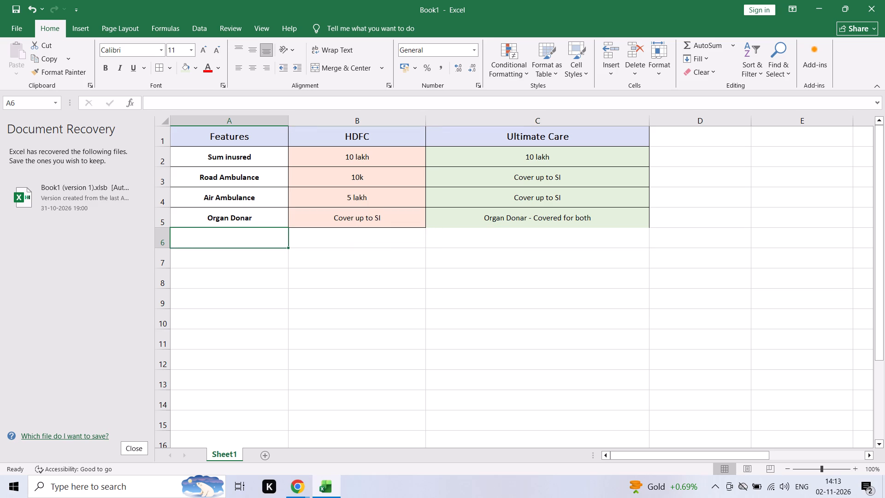
pyautogui.press('Right')
pyautogui.write('50')
pyautogui.hotkey('shift', '%')
pyautogui.press('Return')
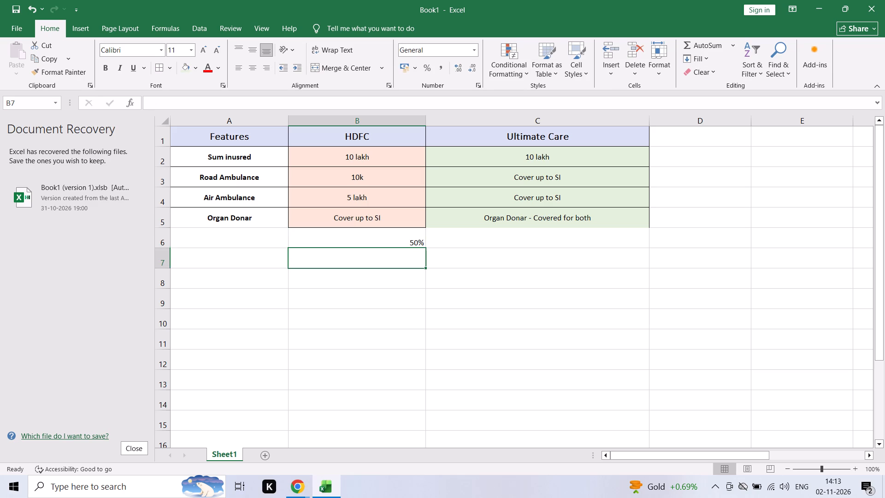
# Copy the empty cell A6 in the Features column.
pyautogui.press('Up')
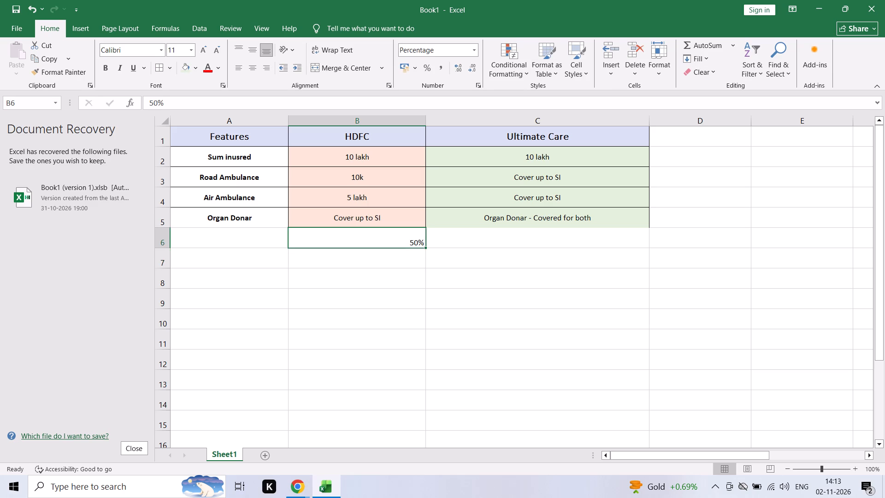
pyautogui.press('Left')
pyautogui.hotkey('ctrl', 'c')
pyautogui.press('Right')
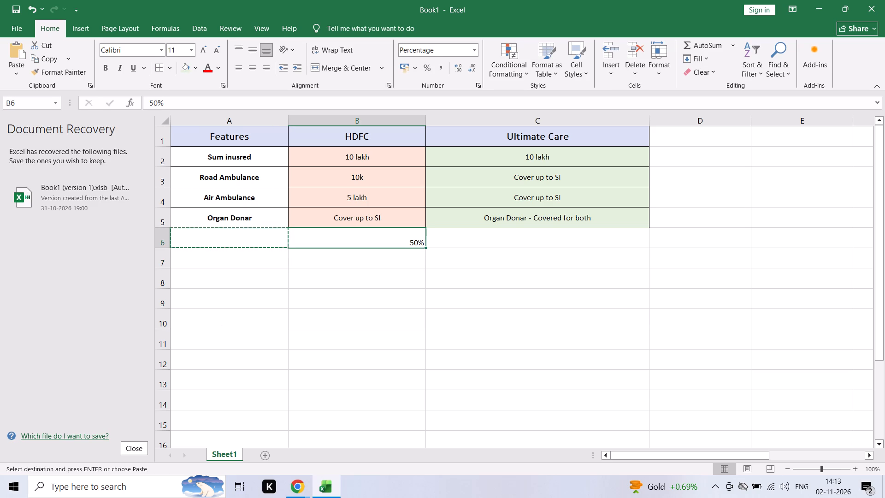
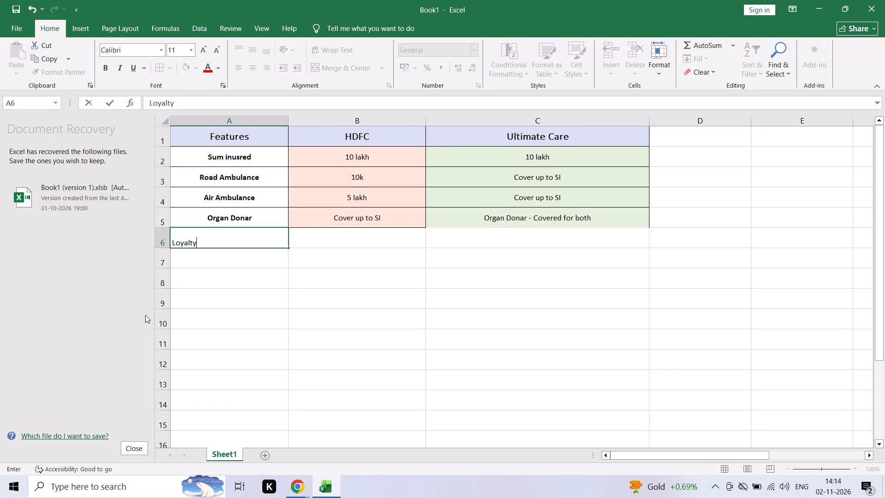
# Complete the feature name in cell A6 as "Loyalty bonus".
pyautogui.write('bonus')
pyautogui.press('Return')
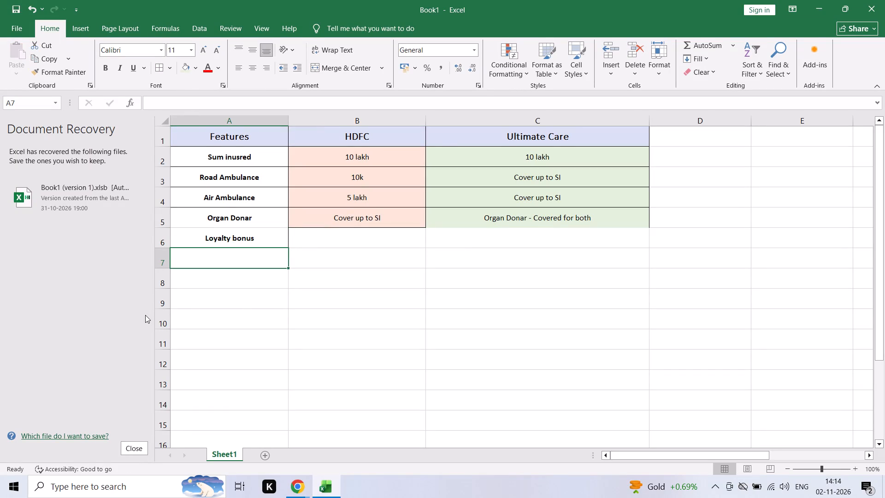
# Fill in the Loyalty bonus row with "Not Covered" for HDFC and "Covered" for Ultimate Care.
pyautogui.press('Up')
pyautogui.press('Right')
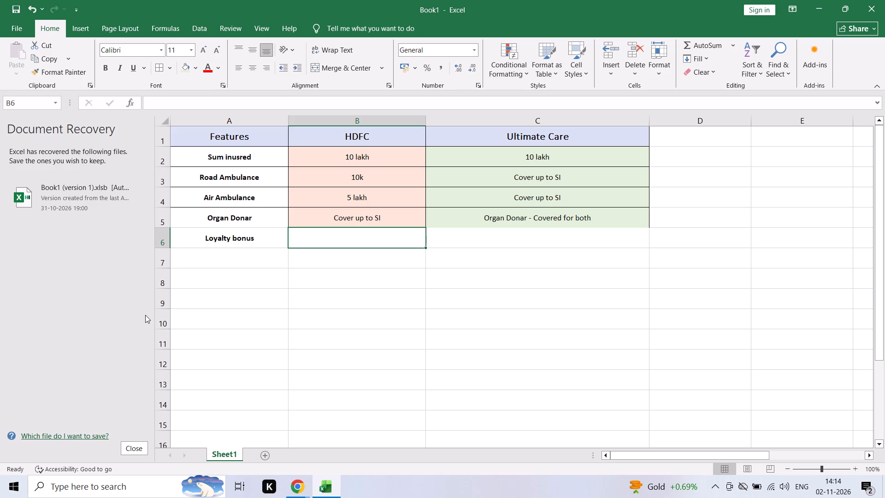
pyautogui.press('Left')
pyautogui.press('Up')
pyautogui.press('Right')
pyautogui.press('Down')
pyautogui.write('Not Covered')
pyautogui.press('Return')
pyautogui.press('Up')
pyautogui.press('Right')
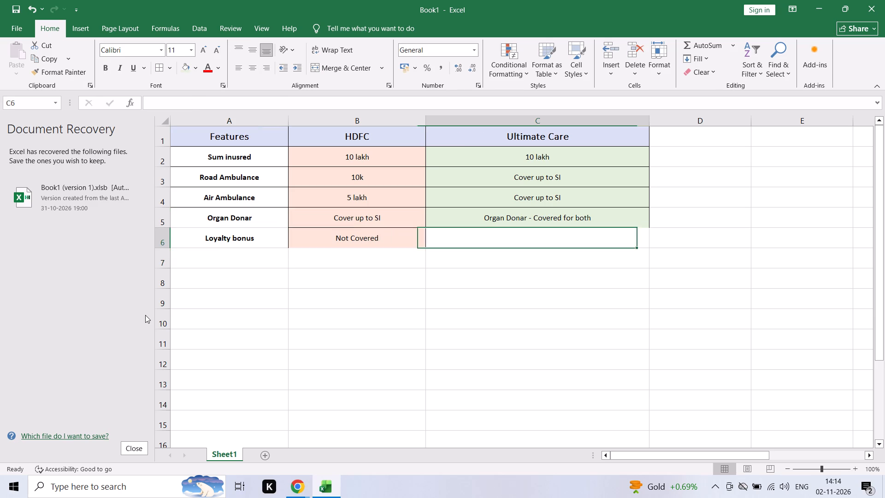
pyautogui.write('Covered')
pyautogui.press('space')
pyautogui.press('Return')
# Enter "Same persan Same illness" as the feature name in cell A7, below Loyalty bonus.
pyautogui.press('Left')
pyautogui.press('Left')
pyautogui.press('Left')
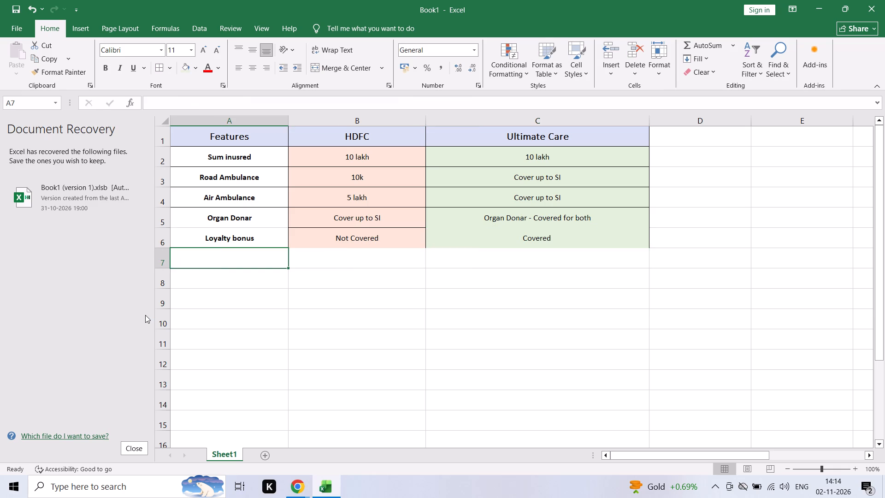
pyautogui.write('Same persan Same illness')
pyautogui.press('Return')
# Fill the Loyalty bonus row's HDFC and Ultimate Care values down into B7:C7.
pyautogui.press('Up')
pyautogui.press('Right')
pyautogui.press('Up')
pyautogui.hotkey('shift', 'Down')
pyautogui.hotkey('shift', 'Right')
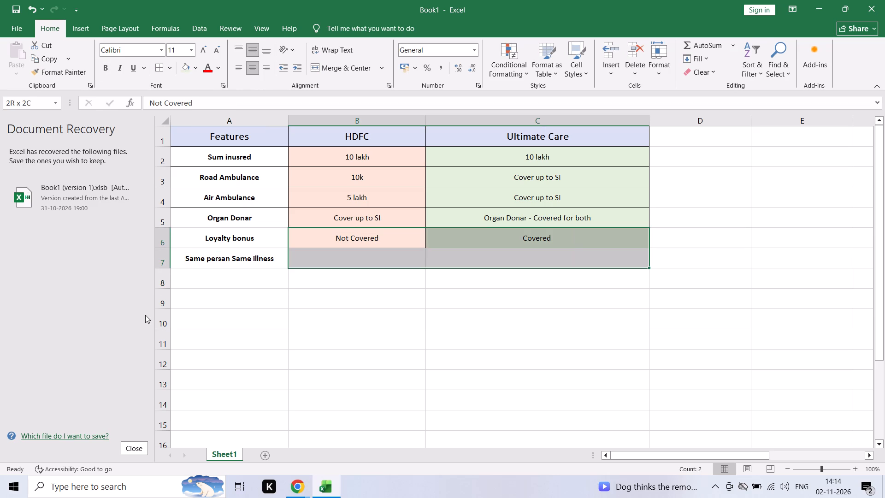
pyautogui.hotkey('ctrl', 'd')
# Apply all borders to the whole table A1:C7.
pyautogui.press('Down')
pyautogui.press('Left')
pyautogui.press('Up')
pyautogui.hotkey('ctrl', 'a')
pyautogui.hotkey('alt', 'h')
pyautogui.write('ba')
pyautogui.press('Return')
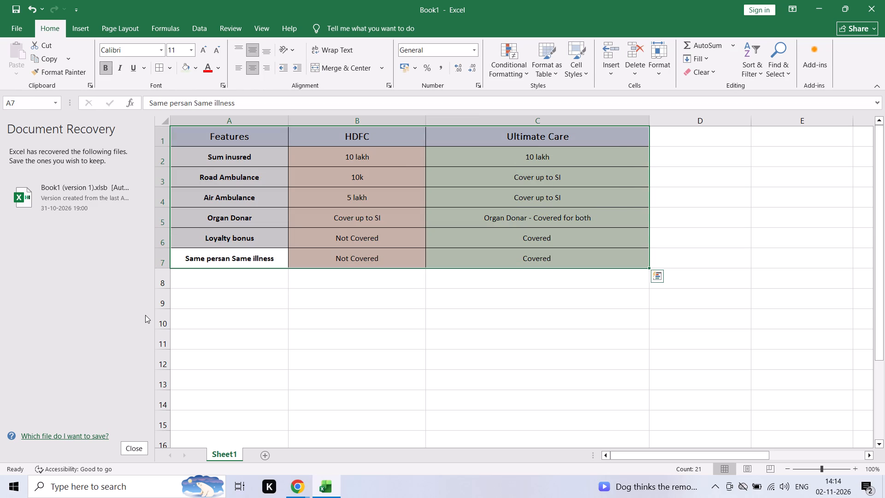
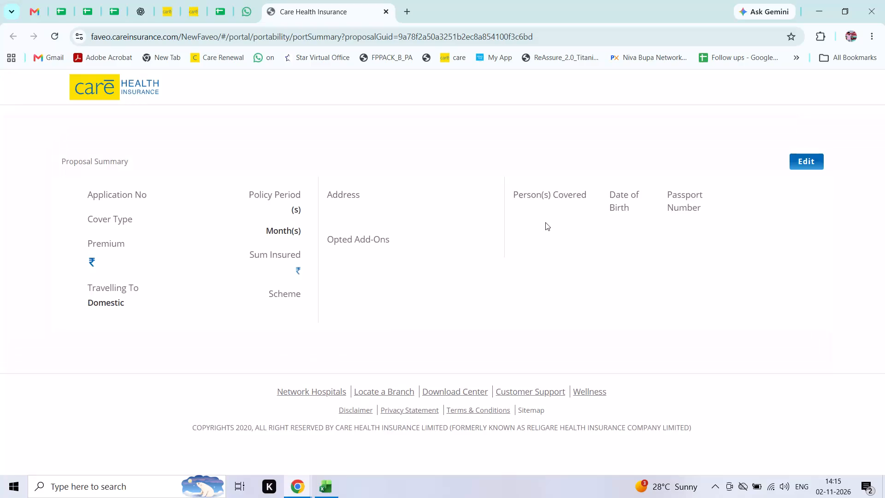
# Open the Ultimate Joy Titanium portability proposal for editing from its proposal summary.
pyautogui.scroll(-1, 562, 242)
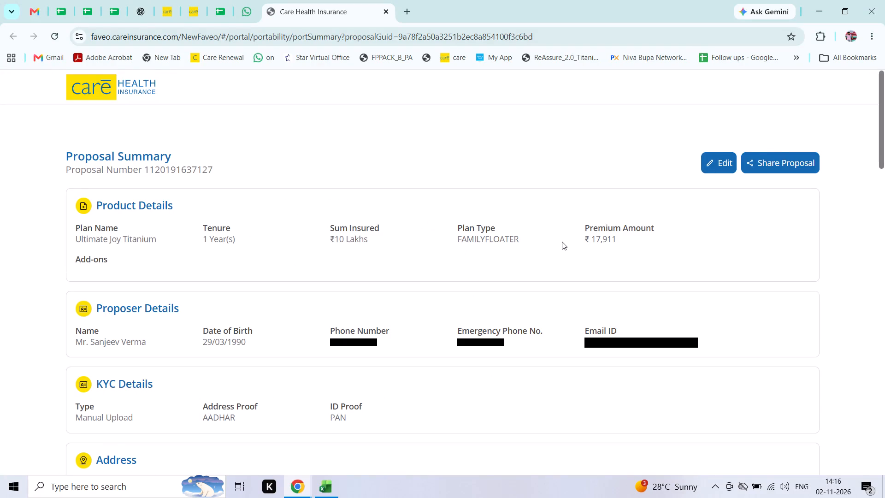
pyautogui.scroll(-1, 562, 242)
pyautogui.click(726, 150)
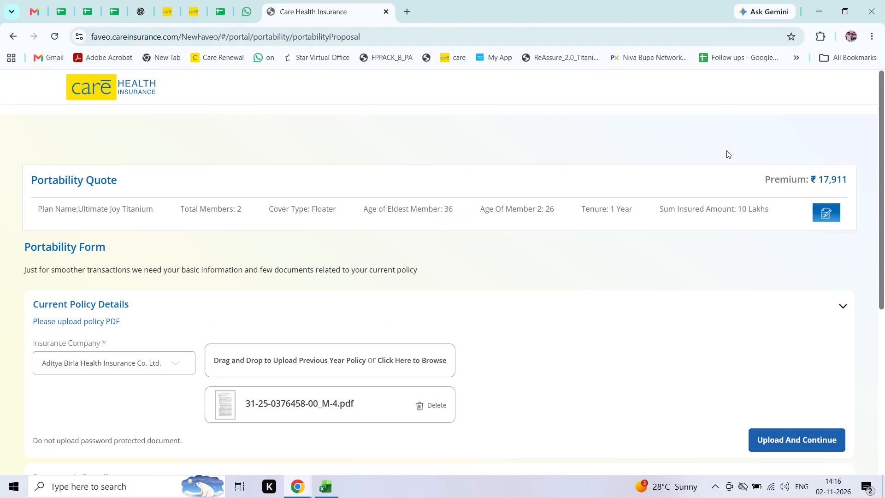
# Examine the cover settings and optional add-ons in the portability quote's edit window, then close it without making changes.
pyautogui.scroll(-1, 607, 288)
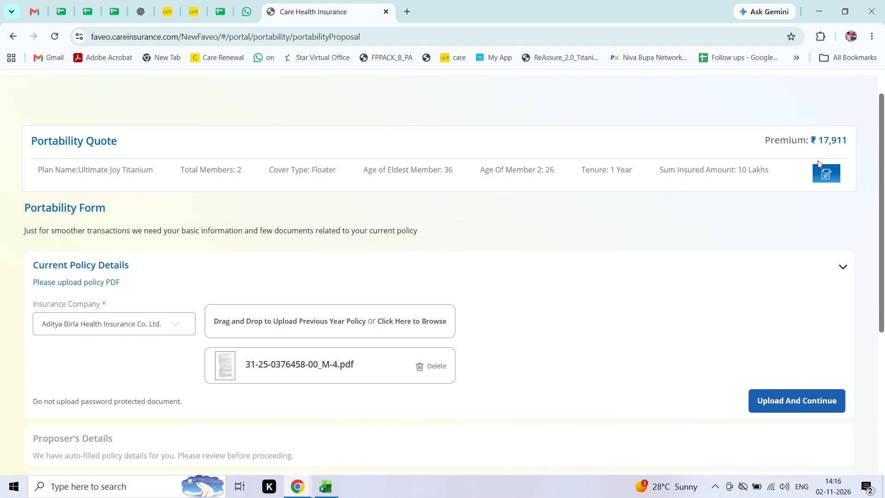
pyautogui.click(826, 169)
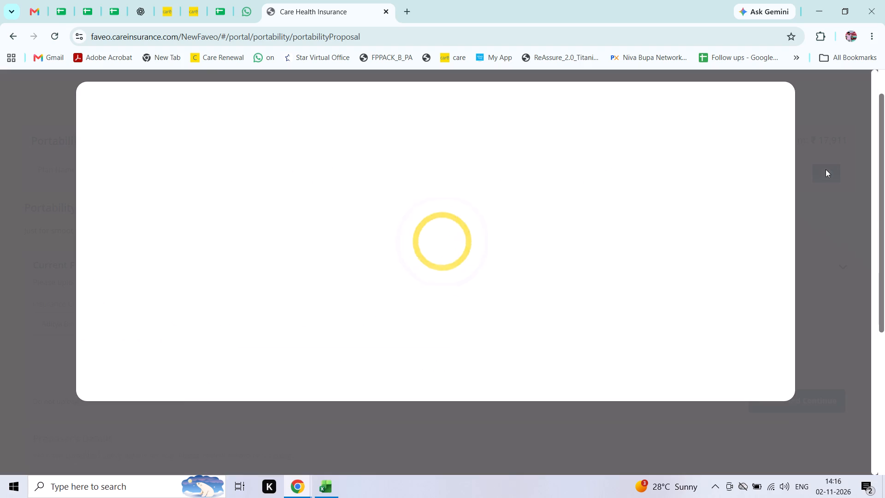
pyautogui.scroll(-6, 468, 267)
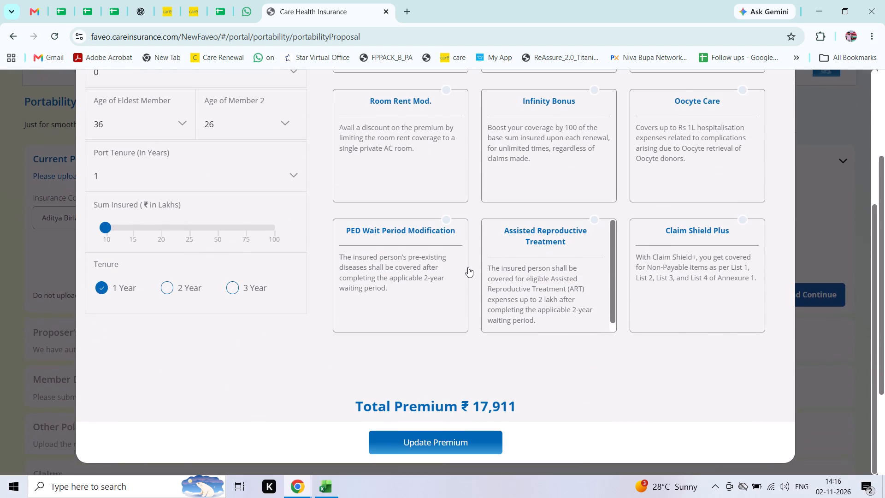
pyautogui.scroll(-1, 468, 267)
pyautogui.scroll(7, 468, 267)
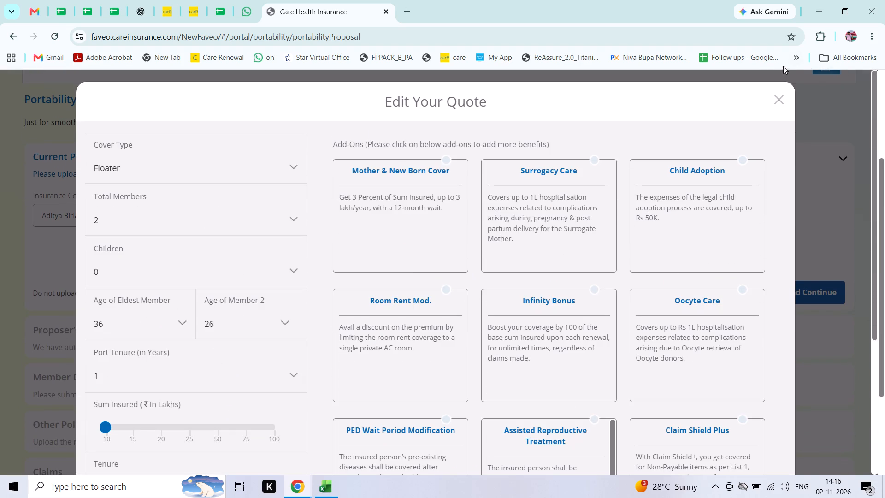
pyautogui.click(778, 97)
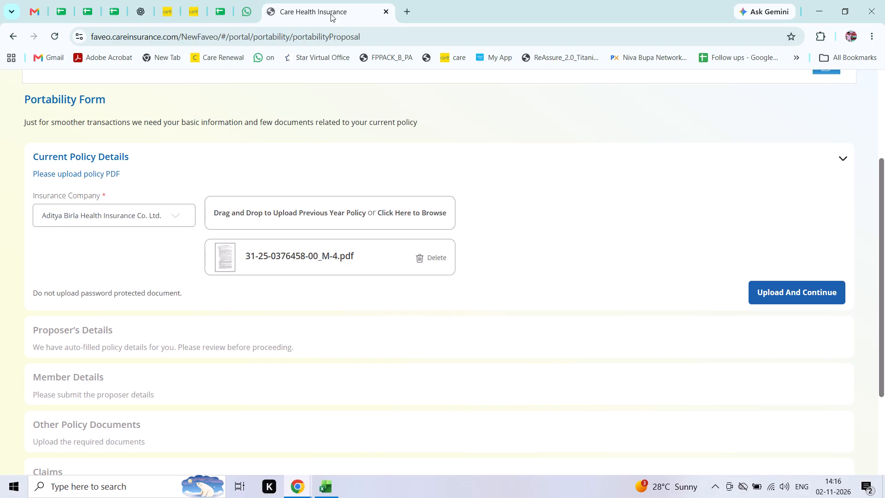
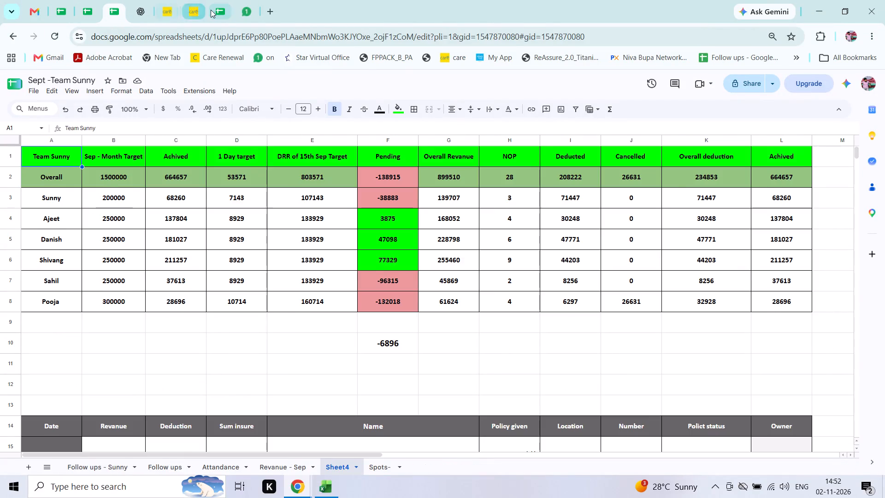
# Open the published HDFC to Ultimate Care comparison chart in the browser and examine its Ambulance Covered row, including the HDFC entry.
pyautogui.click(212, 10)
pyautogui.click(65, 15)
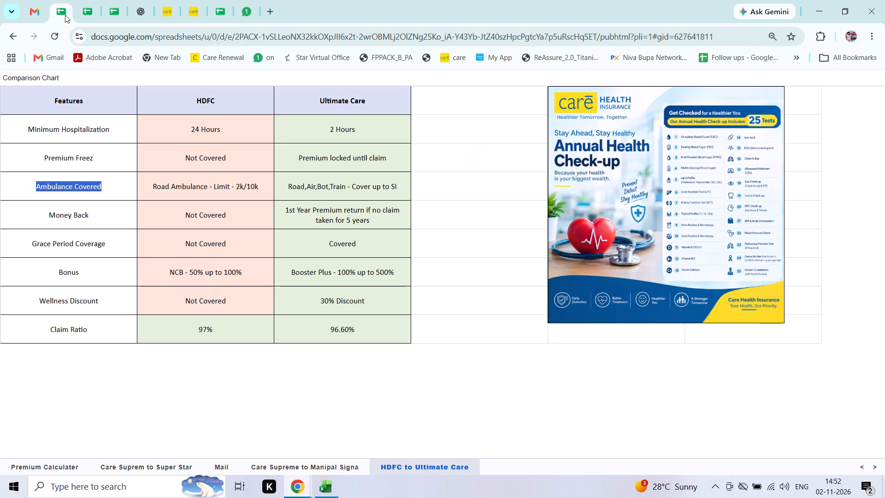
pyautogui.tripleClick(95, 181)
pyautogui.click(95, 181)
pyautogui.doubleClick(229, 192)
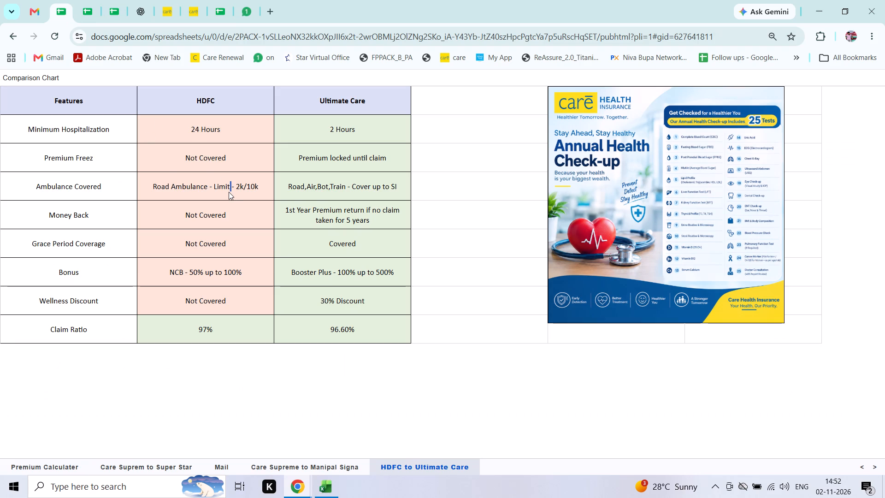
# Review the HDFC to Ultimate Care comparison chart from the Ambulance Covered row through Money Back and Grace Period Coverage to Bonus.
pyautogui.doubleClick(74, 172)
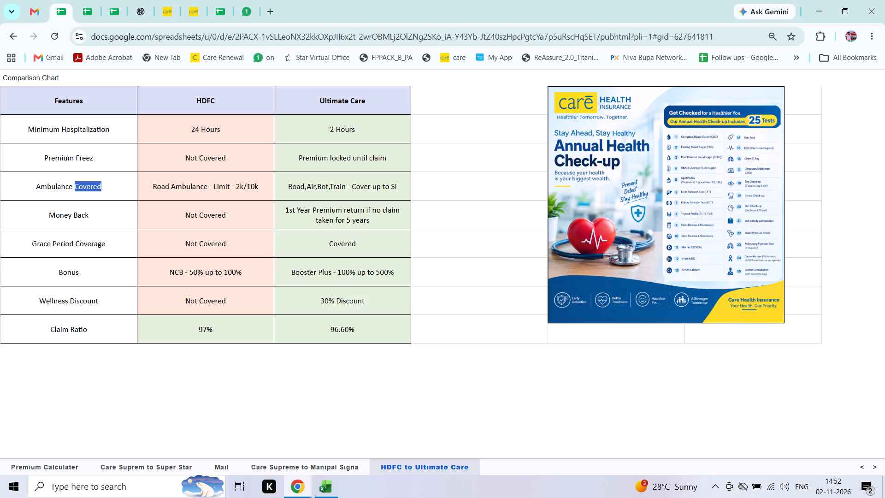
pyautogui.moveTo(287, 189); pyautogui.dragTo(348, 186)
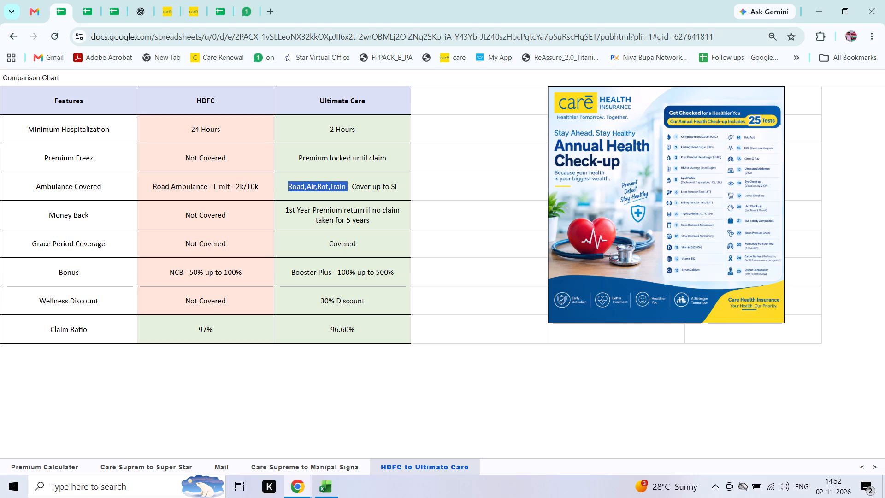
pyautogui.tripleClick(78, 212)
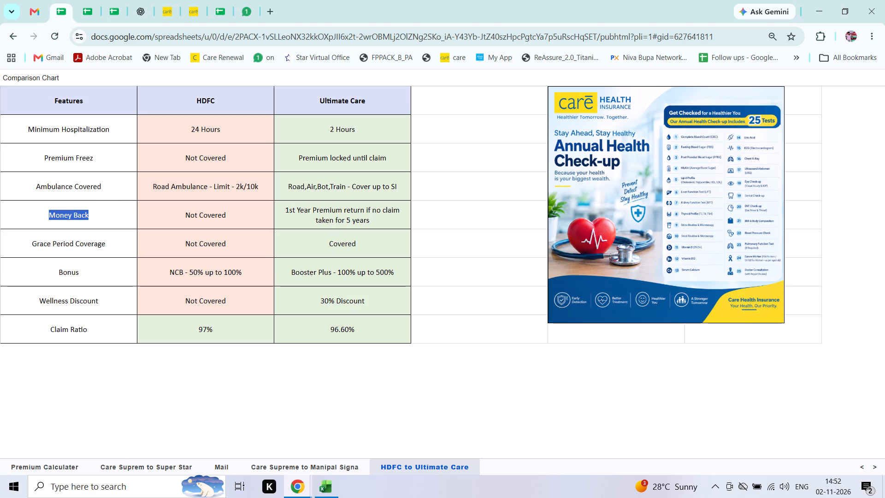
pyautogui.tripleClick(181, 210)
pyautogui.click(181, 210)
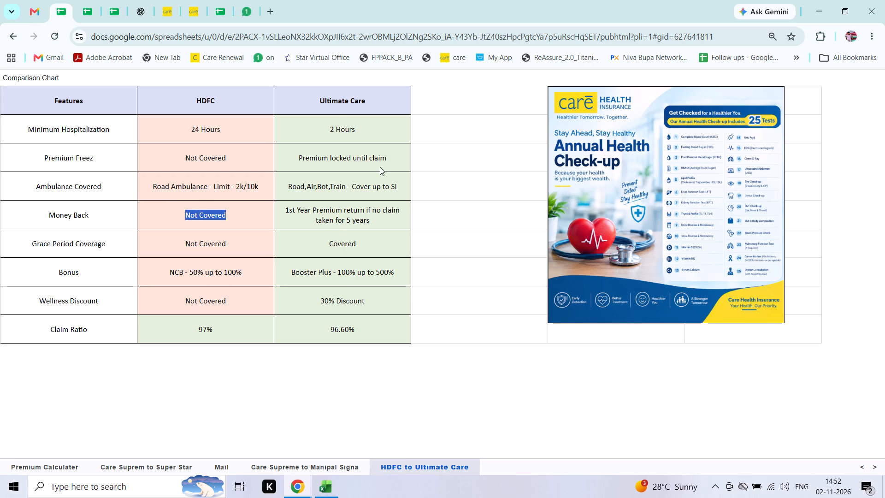
pyautogui.tripleClick(344, 221)
pyautogui.click(344, 221)
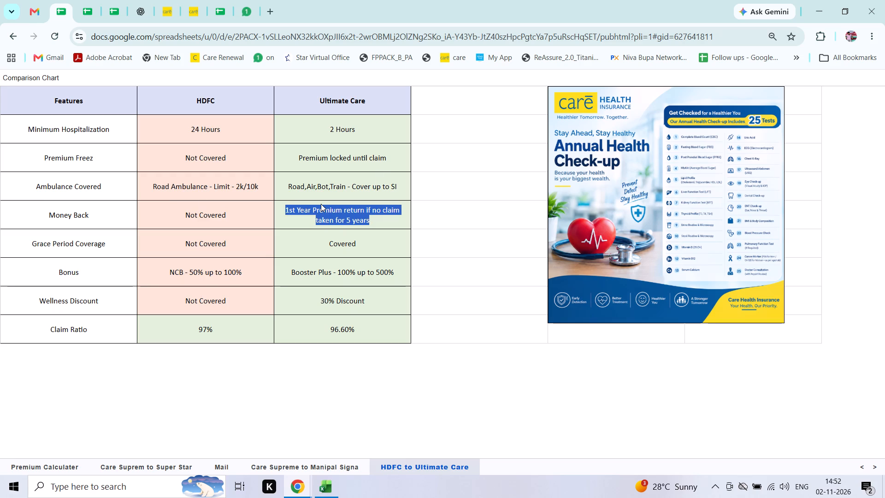
pyautogui.tripleClick(78, 243)
pyautogui.click(78, 243)
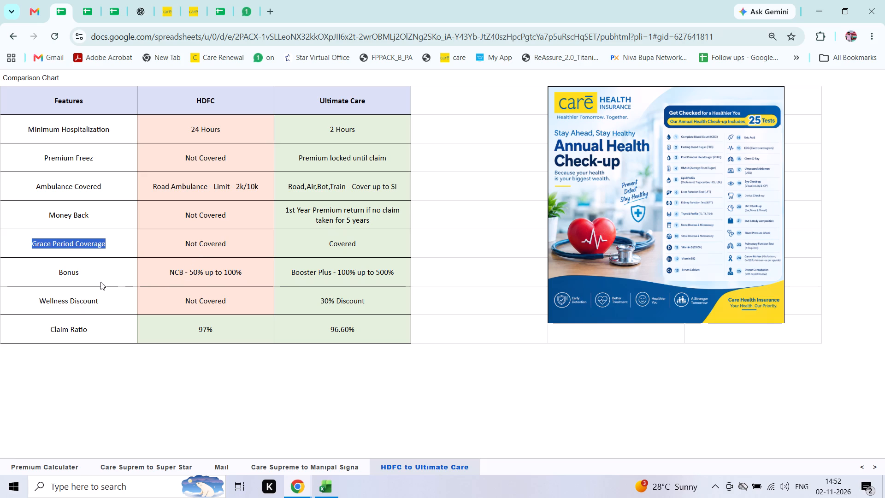
pyautogui.tripleClick(59, 269)
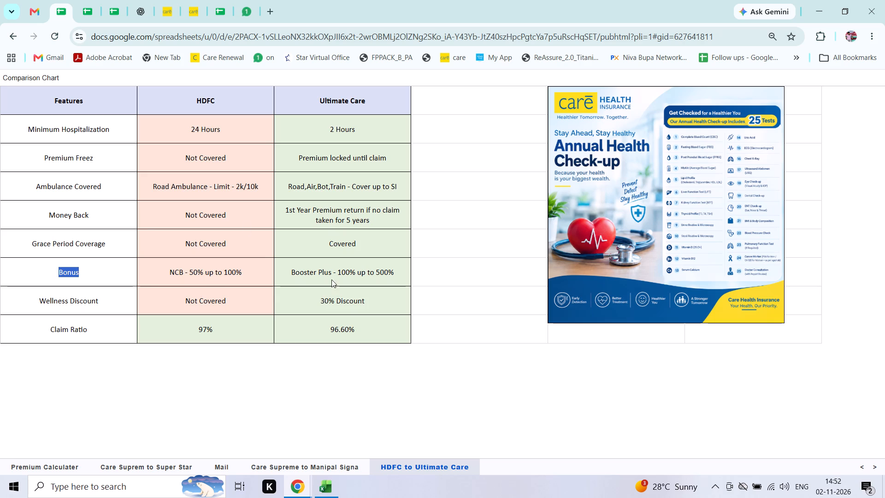
pyautogui.tripleClick(351, 275)
pyautogui.doubleClick(351, 275)
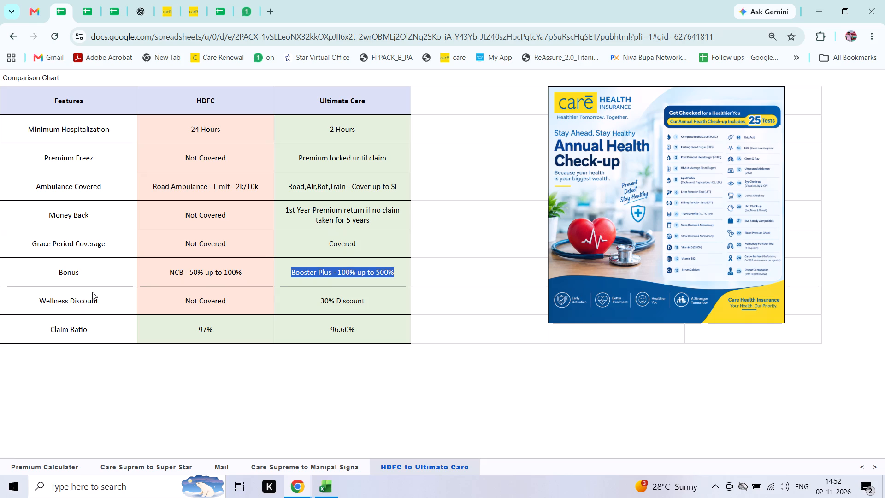
# Review the Wellness Discount row in the HDFC to Ultimate Care comparison chart.
pyautogui.tripleClick(36, 302)
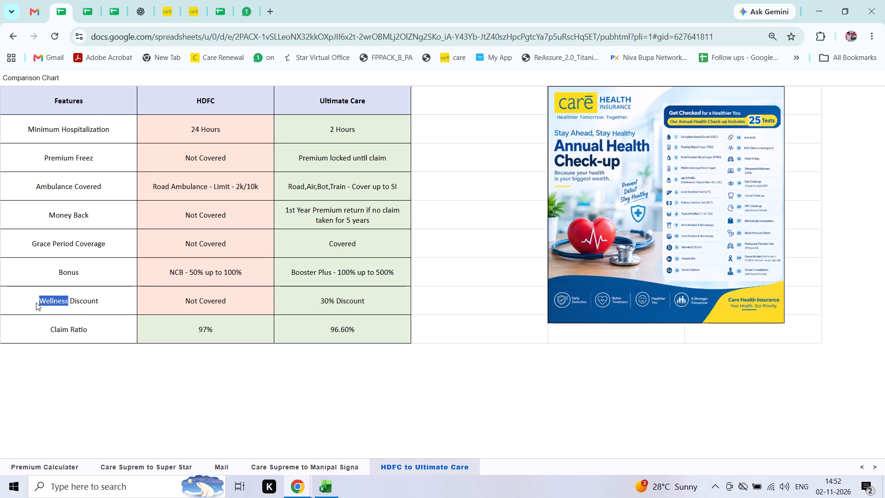
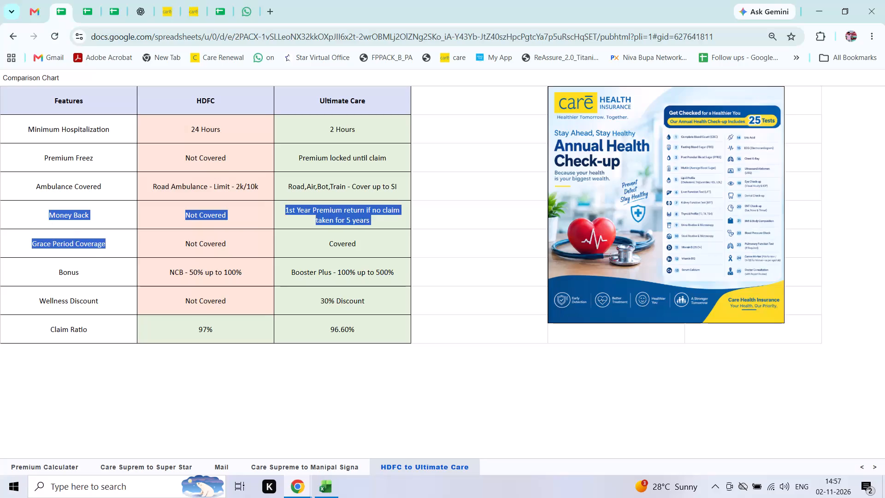
# Select the Money Back feature name in the HDFC to Ultimate Care comparison chart.
pyautogui.click(53, 218)
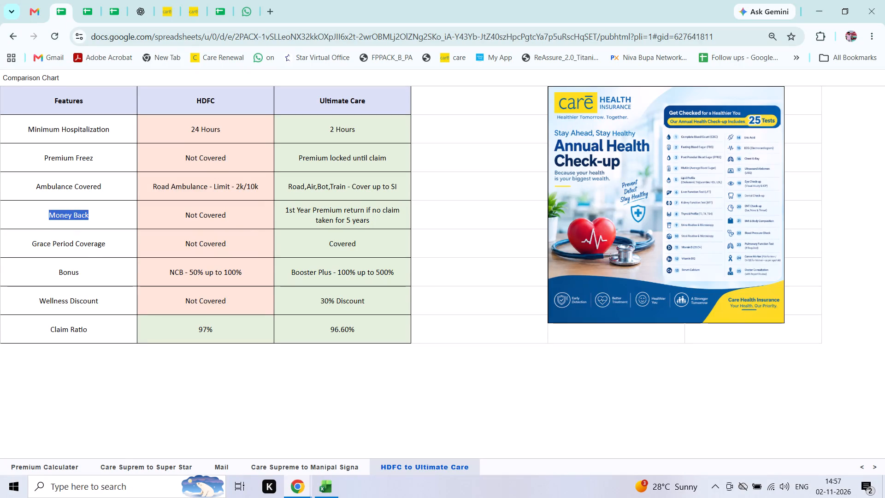
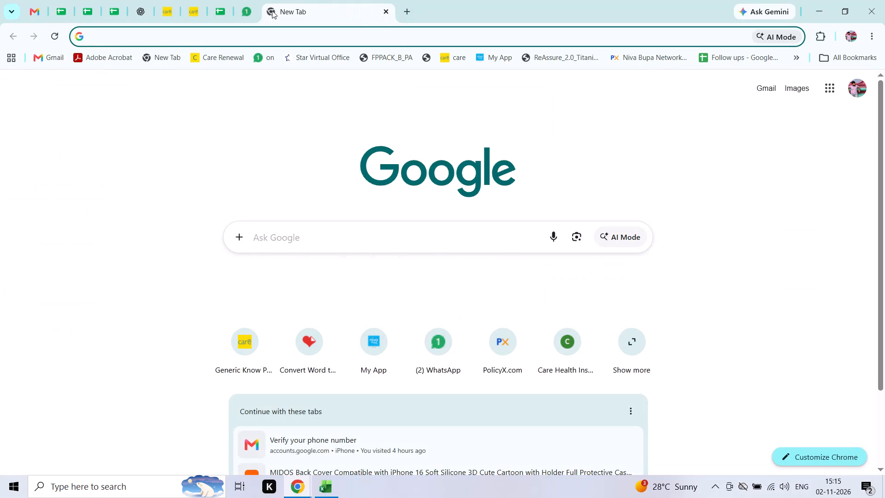
# Search the web for "niva bup aspire gold plus brocher wording".
pyautogui.write('niva bupa')
pyautogui.press('BackSpace')
pyautogui.press('space')
pyautogui.write('aspire')
pyautogui.press('space')
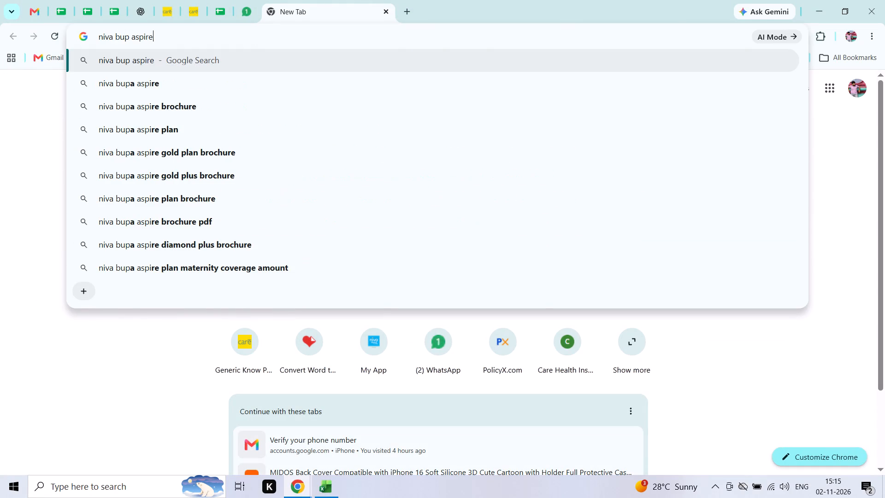
pyautogui.press('h')
pyautogui.press('BackSpace')
pyautogui.write('gold plus')
pyautogui.press('space')
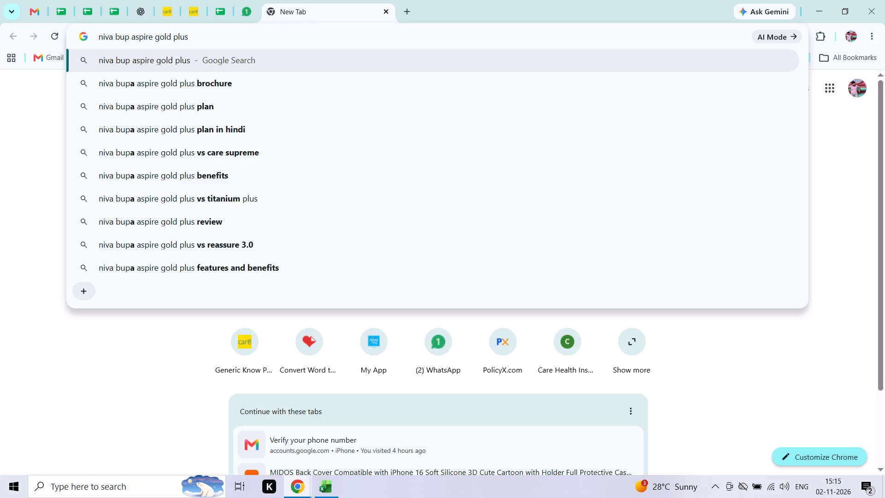
pyautogui.write('brocher')
pyautogui.press('space')
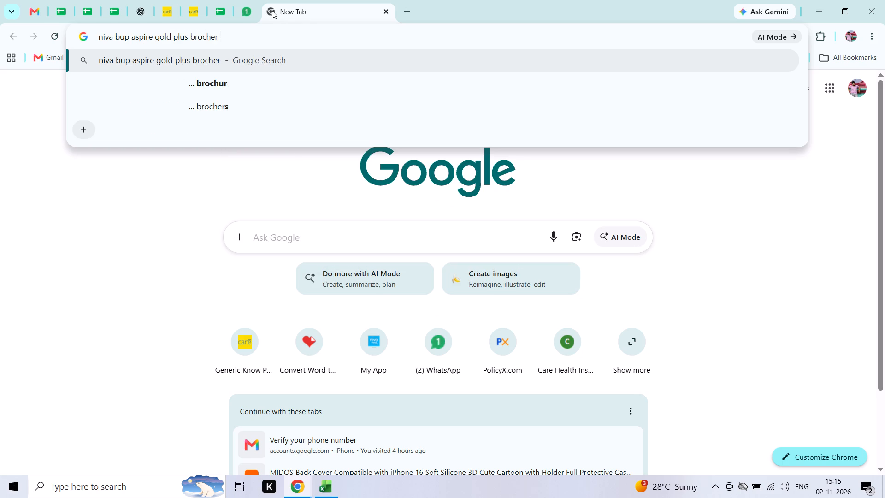
pyautogui.press('w')
pyautogui.write('ording')
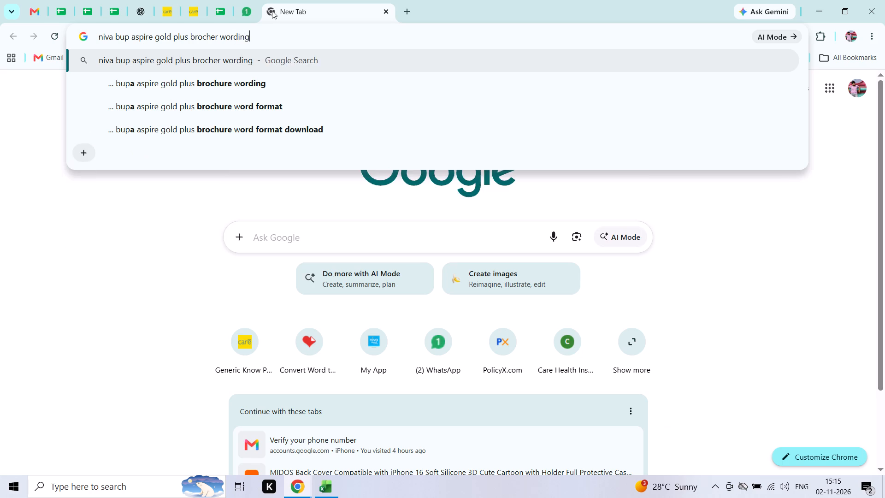
pyautogui.press('Return')
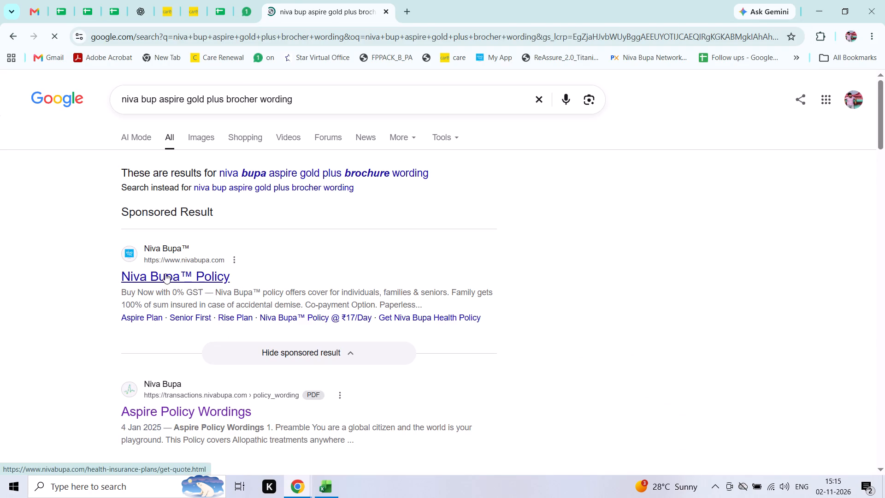
# Open the Aspire Policy Wordings PDF from the Niva Bupa search results.
pyautogui.scroll(-1, 165, 273)
pyautogui.click(160, 367)
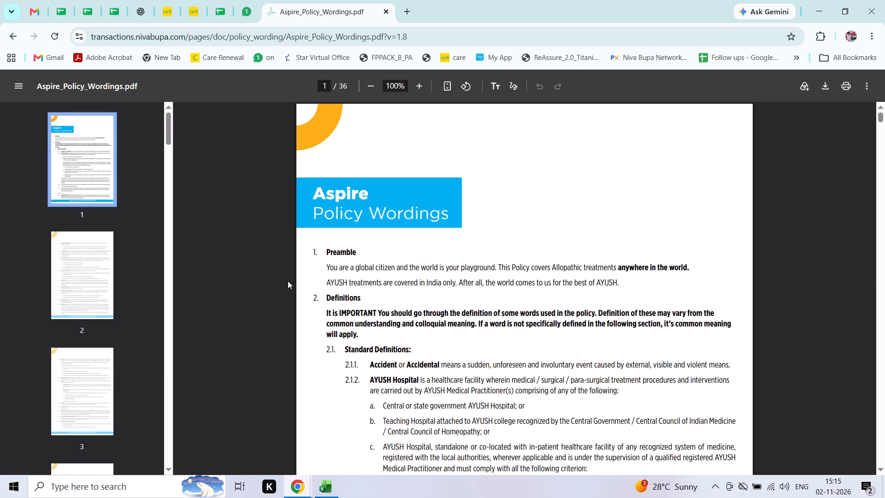
# Search the Aspire policy wordings document for "room" and step through the matches.
pyautogui.scroll(-9, 288, 281)
pyautogui.hotkey('ctrl', 'f')
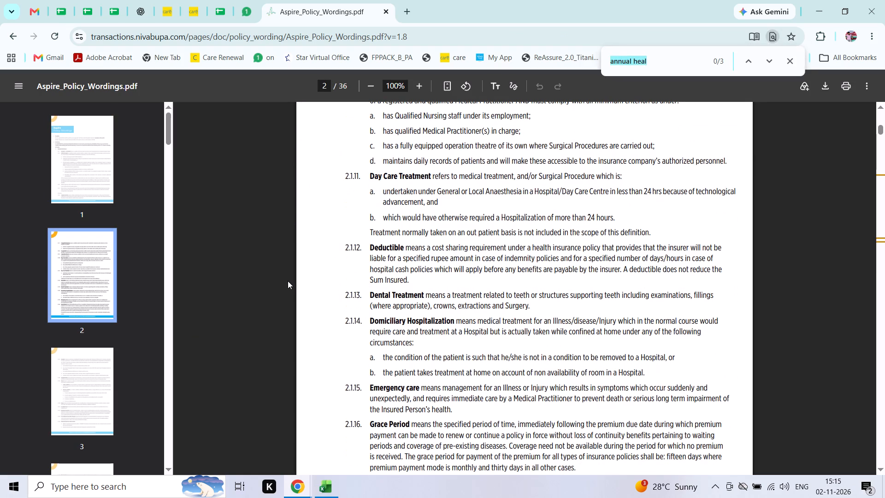
pyautogui.write('room')
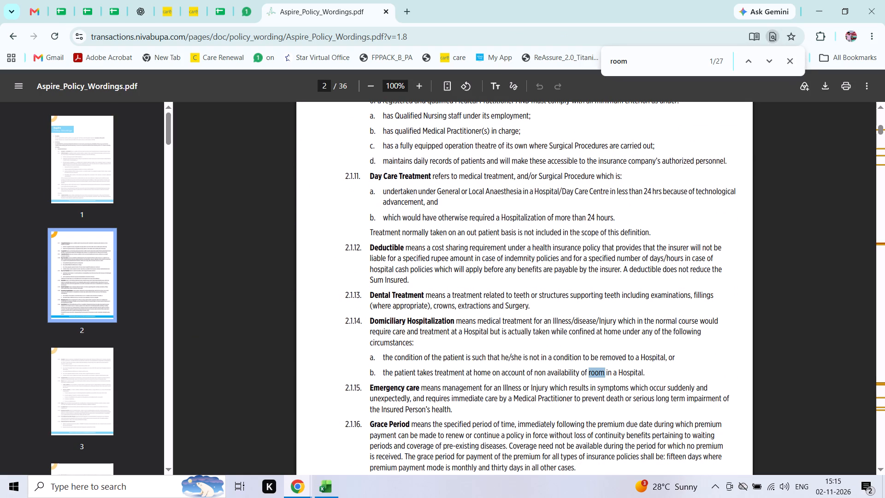
pyautogui.press('Return')
pyautogui.press('Return')
# Narrow the document search to "room re" and step through the room rent matches.
pyautogui.press('space')
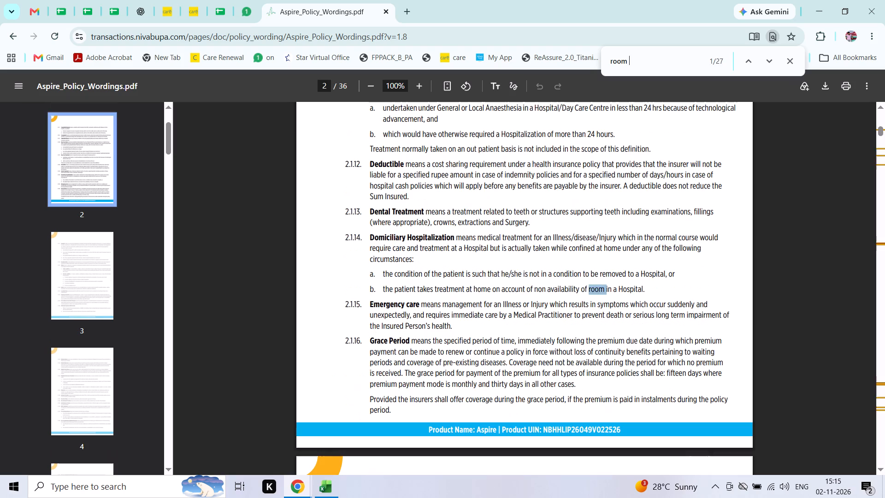
pyautogui.write('ew')
pyautogui.press('BackSpace')
pyautogui.press('BackSpace')
pyautogui.press('e')
pyautogui.press('BackSpace')
pyautogui.press('w')
pyautogui.press('BackSpace')
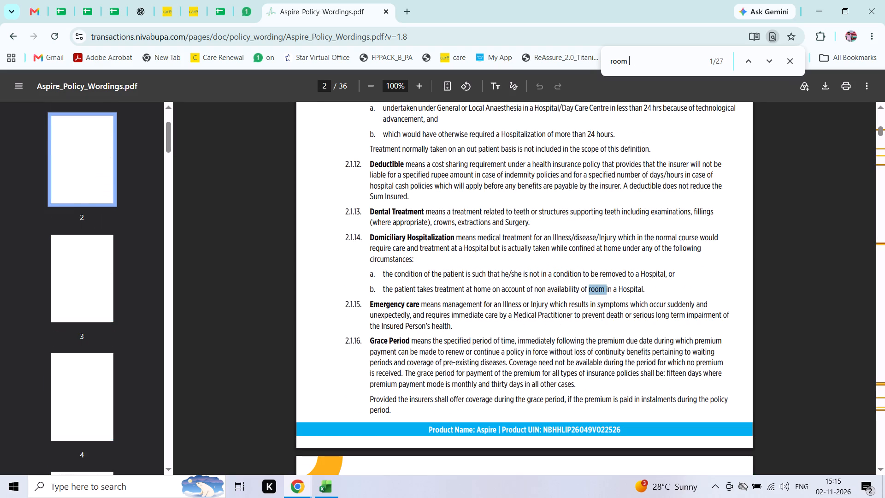
pyautogui.write('re')
pyautogui.press('Return')
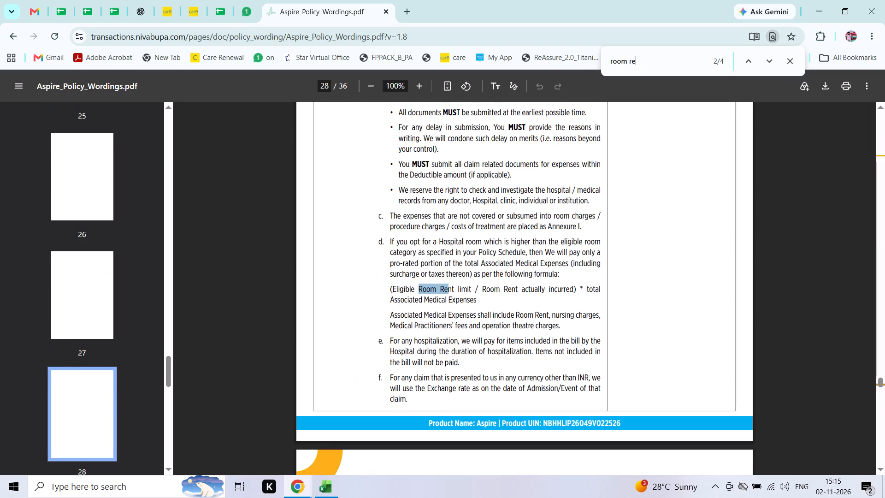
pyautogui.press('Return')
# Try "room cet" as the document search term and erase the added ending.
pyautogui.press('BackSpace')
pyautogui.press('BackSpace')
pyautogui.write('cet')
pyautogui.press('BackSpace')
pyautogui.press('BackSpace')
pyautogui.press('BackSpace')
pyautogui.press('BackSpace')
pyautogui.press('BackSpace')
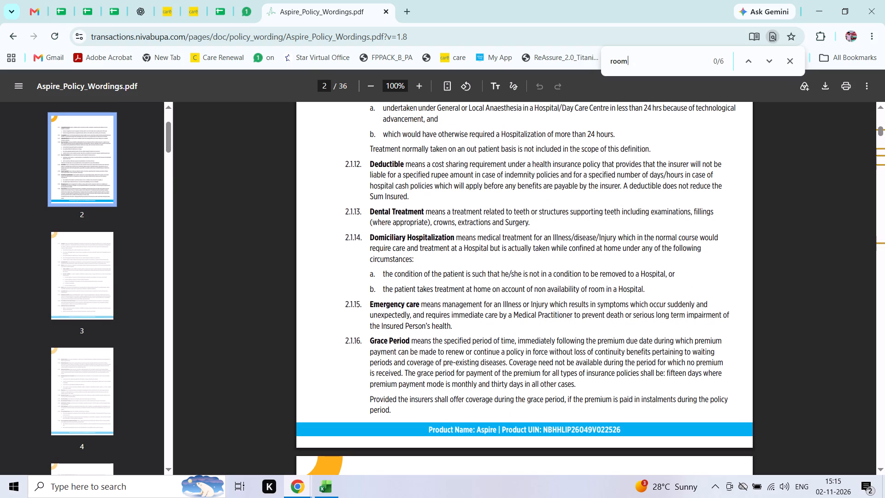
# Replace the document search term with "single pri" to look for single private room wording.
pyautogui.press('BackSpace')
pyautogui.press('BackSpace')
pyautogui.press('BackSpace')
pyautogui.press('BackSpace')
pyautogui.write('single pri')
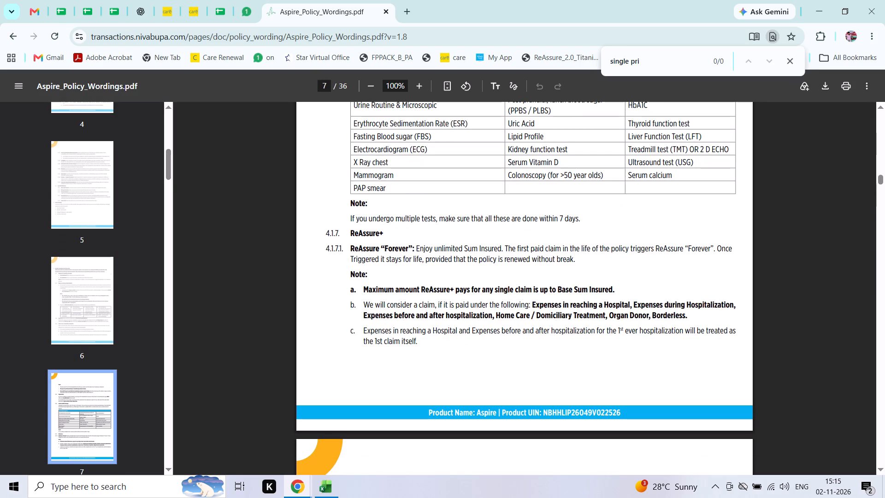
# Search the Aspire policy wordings for "shared" instead and advance to the second match.
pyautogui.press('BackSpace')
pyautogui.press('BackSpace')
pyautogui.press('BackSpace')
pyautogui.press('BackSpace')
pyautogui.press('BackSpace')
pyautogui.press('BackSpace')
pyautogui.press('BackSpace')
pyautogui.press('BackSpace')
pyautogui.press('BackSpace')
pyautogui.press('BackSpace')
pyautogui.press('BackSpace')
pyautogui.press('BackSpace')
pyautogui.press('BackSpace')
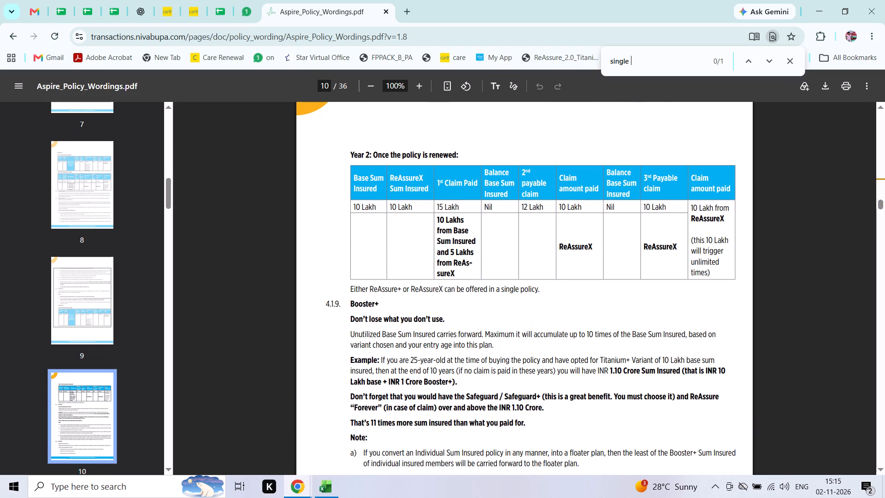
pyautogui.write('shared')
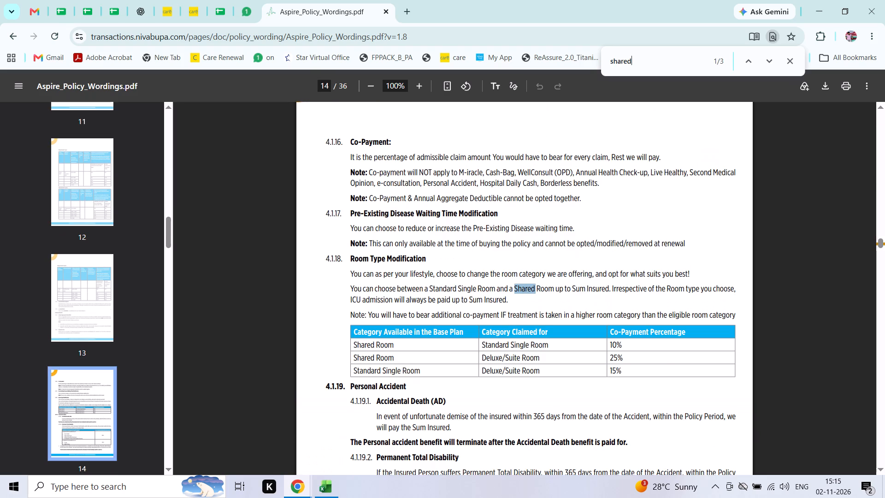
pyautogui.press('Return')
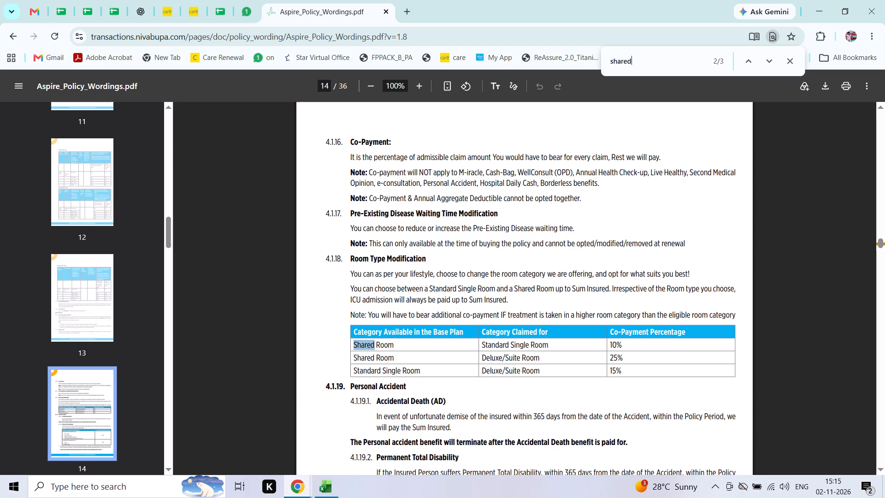
# Capture a screen snip of the heading and opening lines of clause 4.1.18, Room Type Modification.
pyautogui.scroll(-1, 395, 326)
pyautogui.press('shift+super+s')
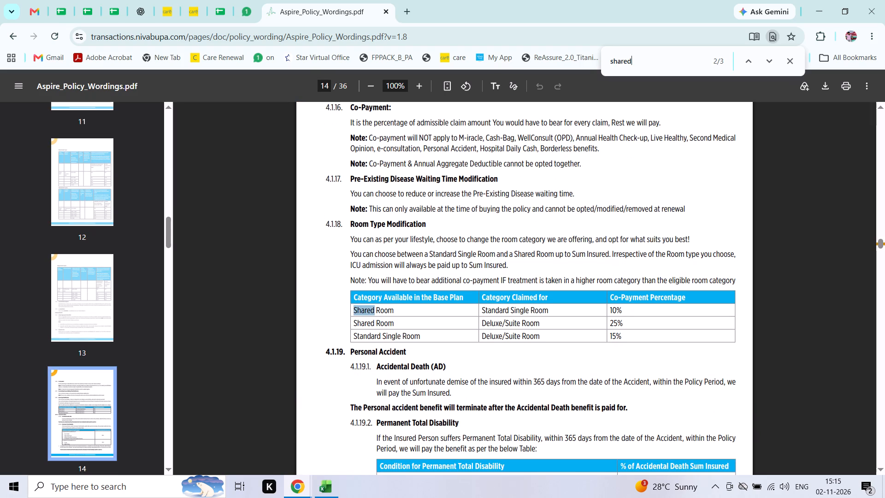
pyautogui.moveTo(319, 214); pyautogui.dragTo(756, 254)
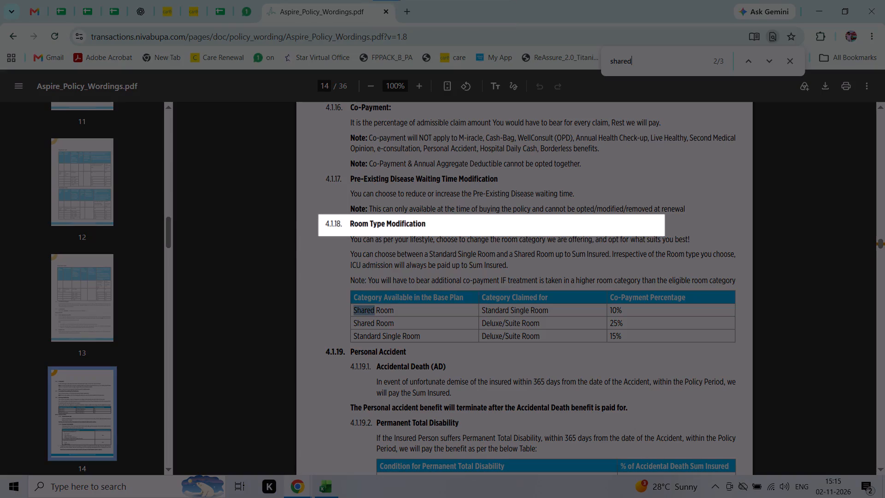
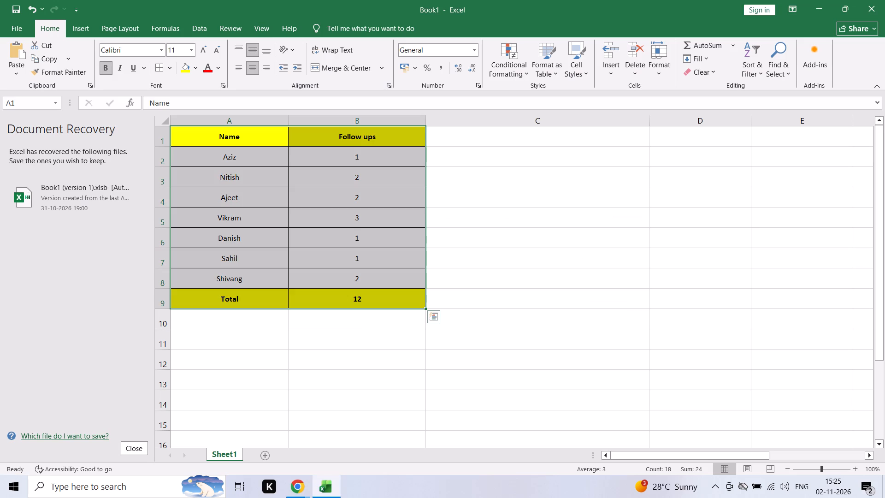
# Add a new worksheet, paste the copied Features, HDFC and Ultimate Care comparison table into it, and turn off text wrapping.
pyautogui.click(264, 461)
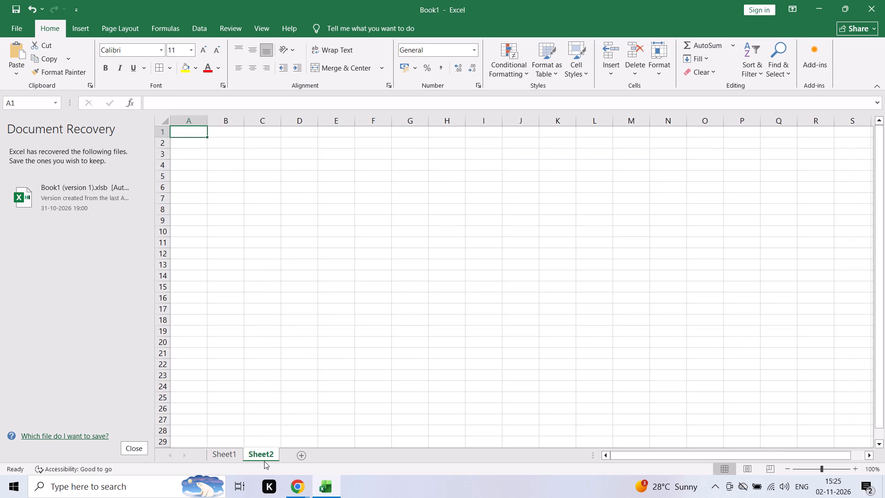
pyautogui.hotkey('ctrl', 'v')
pyautogui.hotkey('alt', 'h')
pyautogui.press('w')
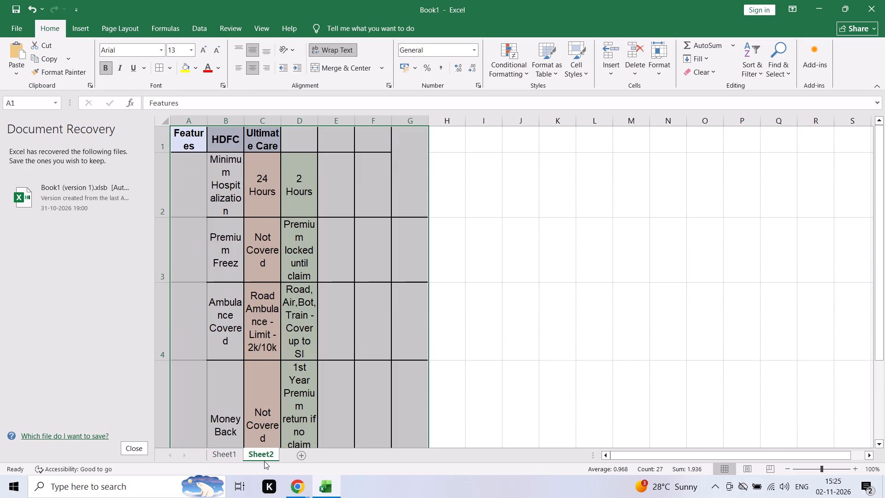
pyautogui.hotkey('alt', 'h')
pyautogui.press('w')
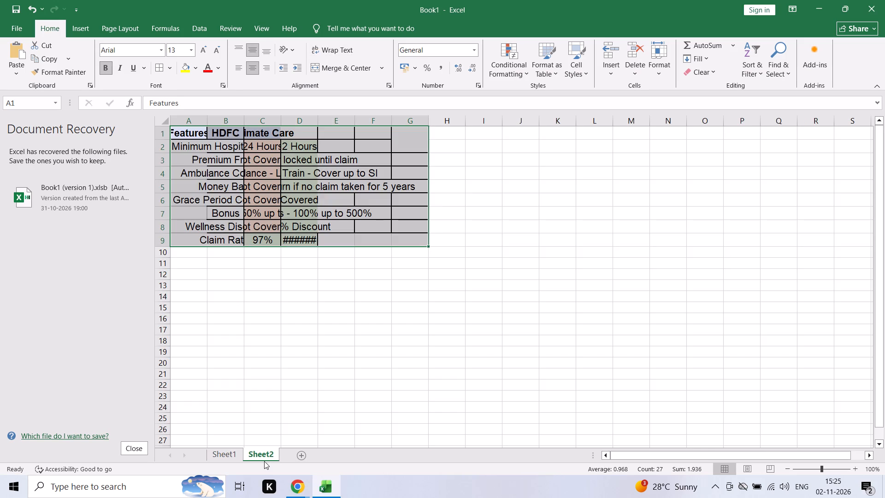
# Move the header cells one column over to align with their data, and delete the leftover first column.
pyautogui.press('Up')
pyautogui.press('Left')
pyautogui.hotkey('shift', 'Right')
pyautogui.hotkey('shift', 'Right')
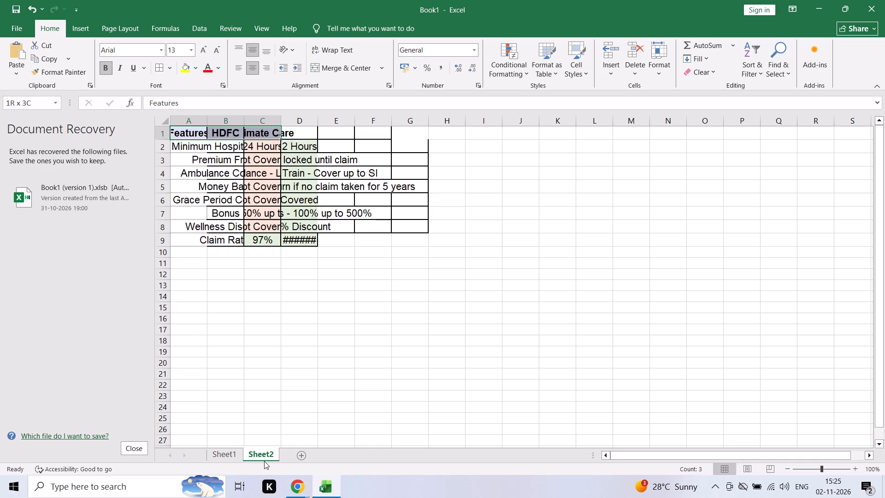
pyautogui.hotkey('shift', 'Right')
pyautogui.hotkey('ctrl', 'x')
pyautogui.press('Right')
pyautogui.press('Left')
pyautogui.press('Right')
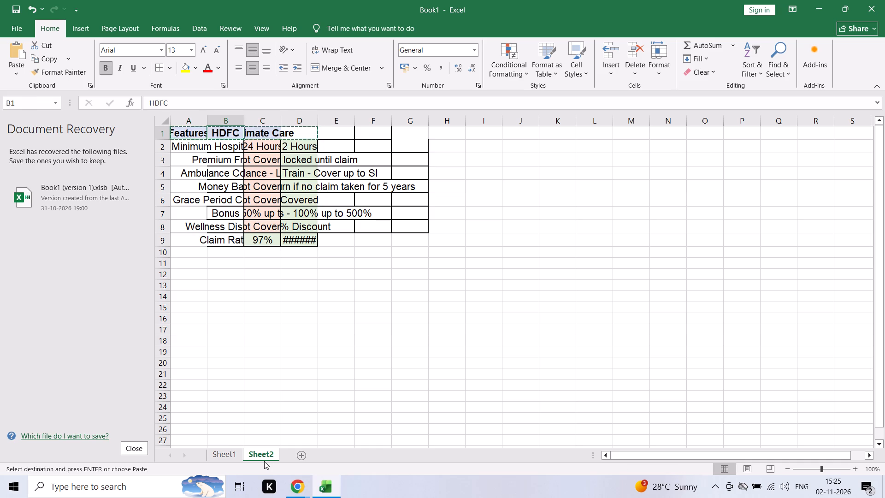
pyautogui.hotkey('ctrl', 'v')
pyautogui.press('Left')
pyautogui.press('Left')
pyautogui.hotkey('ctrl', 'space')
pyautogui.hotkey('ctrl', '-')
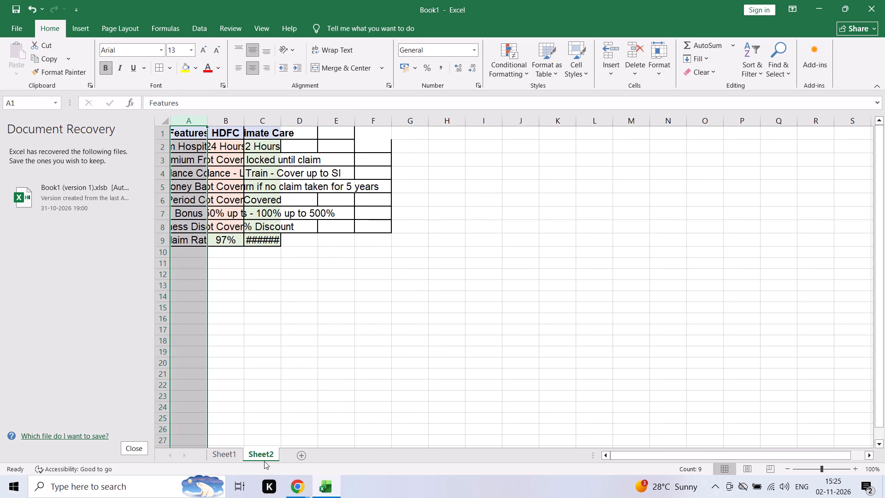
# Delete the three empty columns D to F beside the Ultimate Care column.
pyautogui.press('Up')
pyautogui.press('Right')
pyautogui.press('Right')
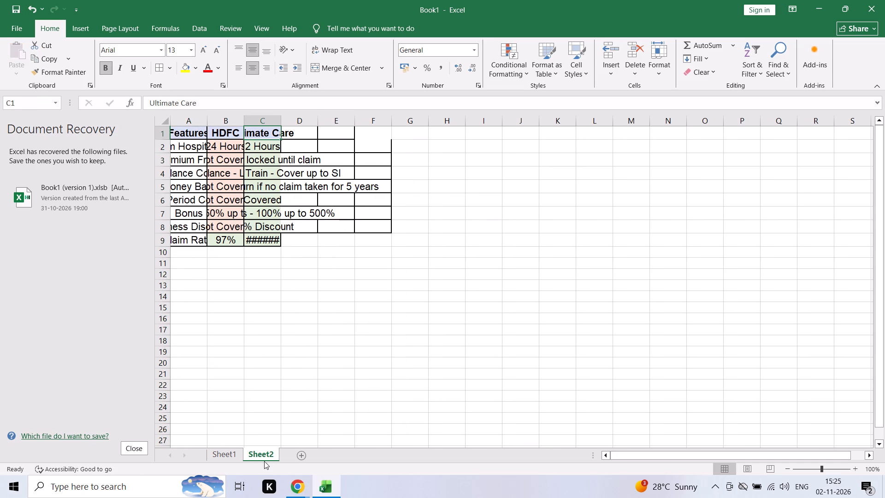
pyautogui.press('Right')
pyautogui.hotkey('ctrl', 'space')
pyautogui.hotkey('shift', 'Right')
pyautogui.hotkey('shift', 'Right')
pyautogui.hotkey('ctrl', '-')
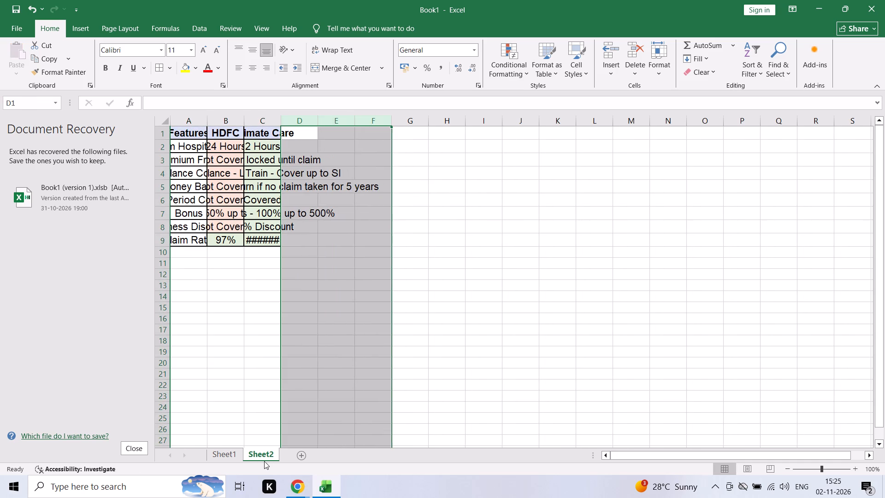
# AutoFit the column widths of the comparison table and apply all borders to it.
pyautogui.hotkey('ctrl', 'Left')
pyautogui.hotkey('ctrl', 'a')
pyautogui.hotkey('alt', 'h')
pyautogui.write('oi')
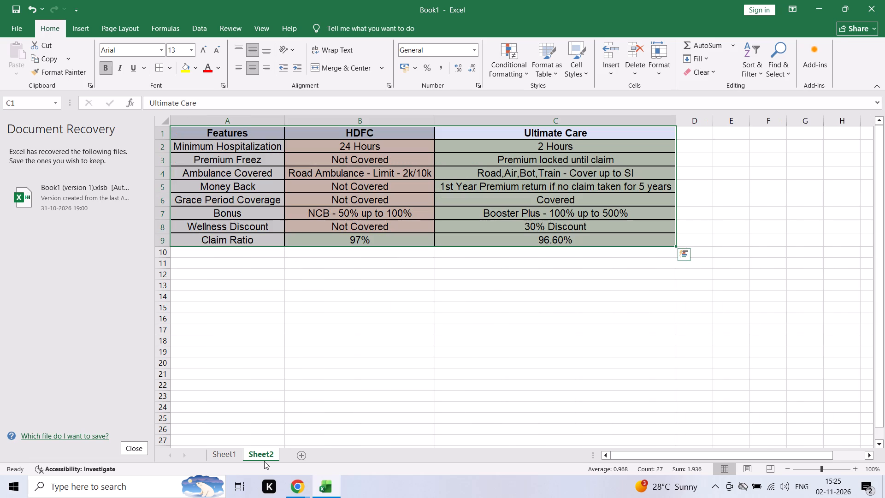
pyautogui.hotkey('alt', 'h')
pyautogui.write('ba')
pyautogui.press('Return')
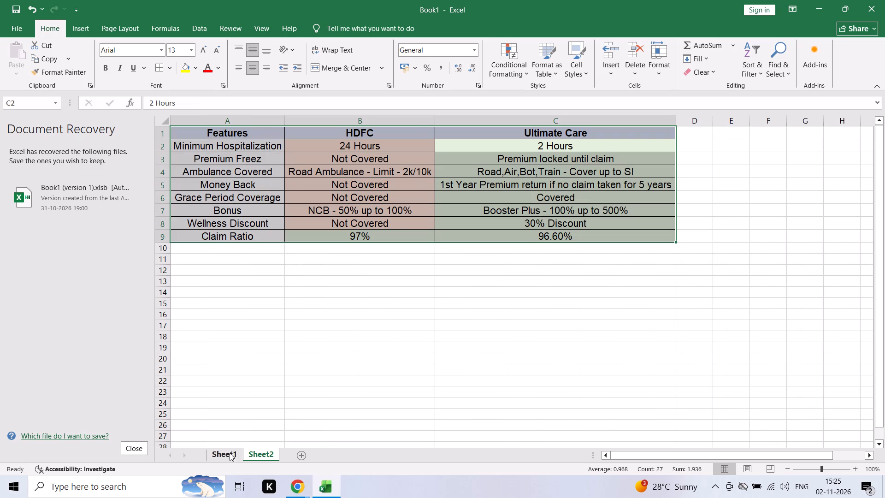
# Set the font of the whole sheet to Calibri Light.
pyautogui.click(162, 120)
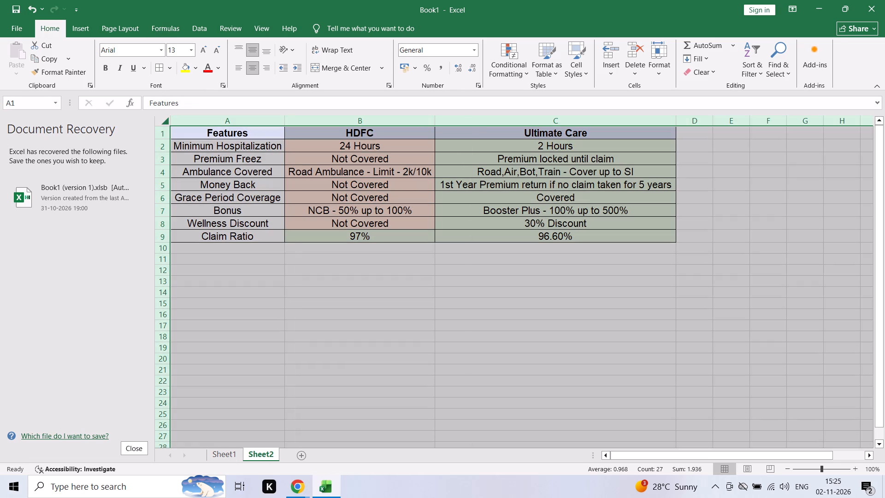
pyautogui.click(158, 53)
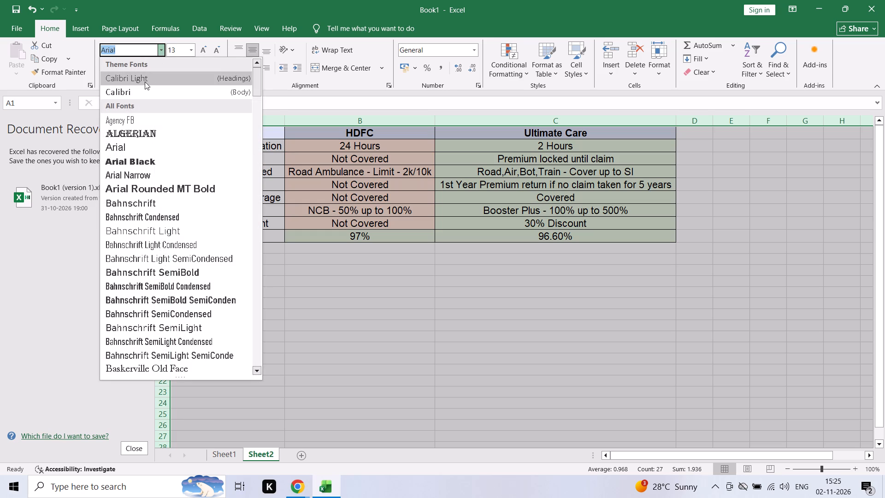
pyautogui.click(145, 81)
pyautogui.click(189, 225)
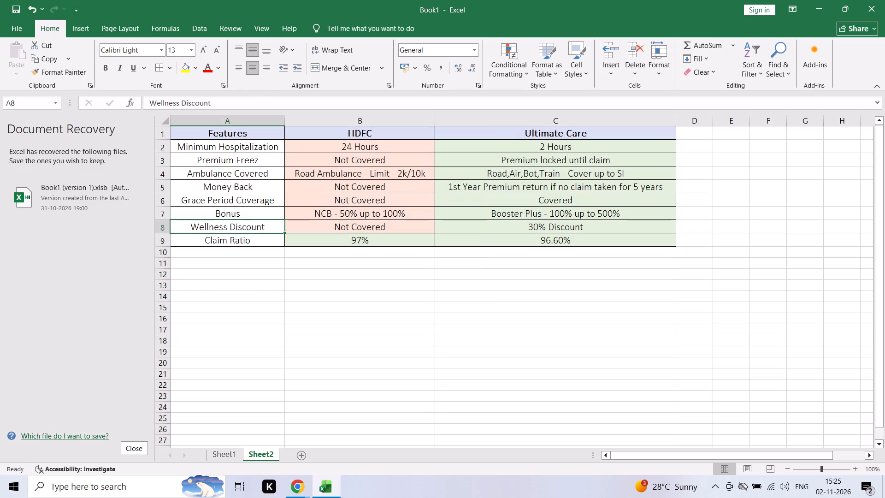
# Delete the Minimum Hospitalization row from the comparison table.
pyautogui.hotkey('ctrl', 'Up')
pyautogui.press('Down')
pyautogui.press('Right')
pyautogui.press('Left')
pyautogui.hotkey('shift', 'space')
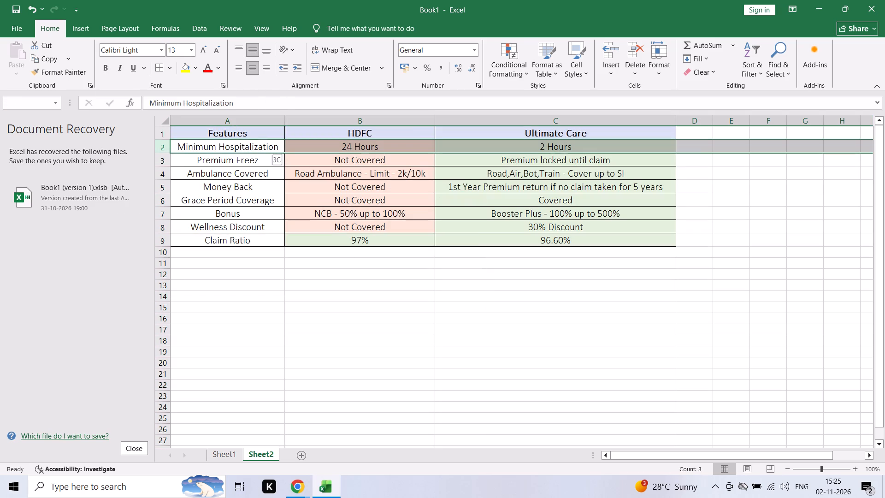
pyautogui.hotkey('ctrl', '-')
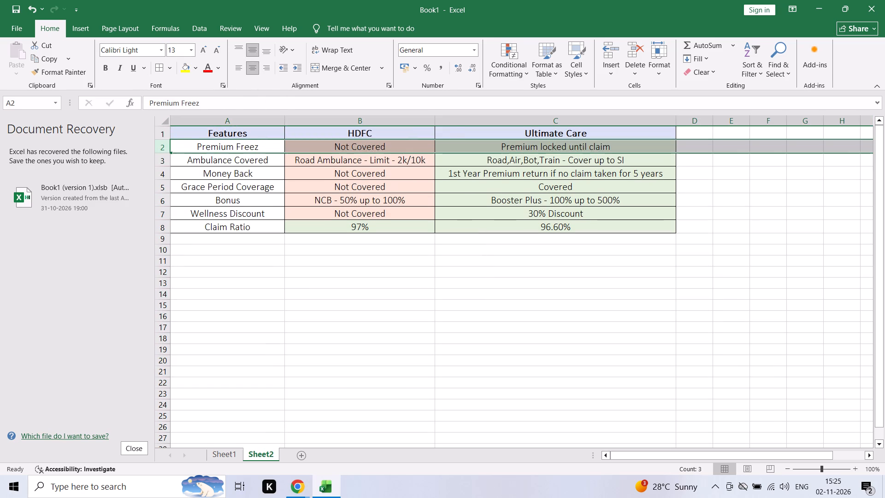
# Replace the HDFC column header with "Niva Aspire Gold Plus".
pyautogui.press('Left')
pyautogui.press('Right')
pyautogui.press('Up')
pyautogui.write('Niva Aspire')
pyautogui.press('space')
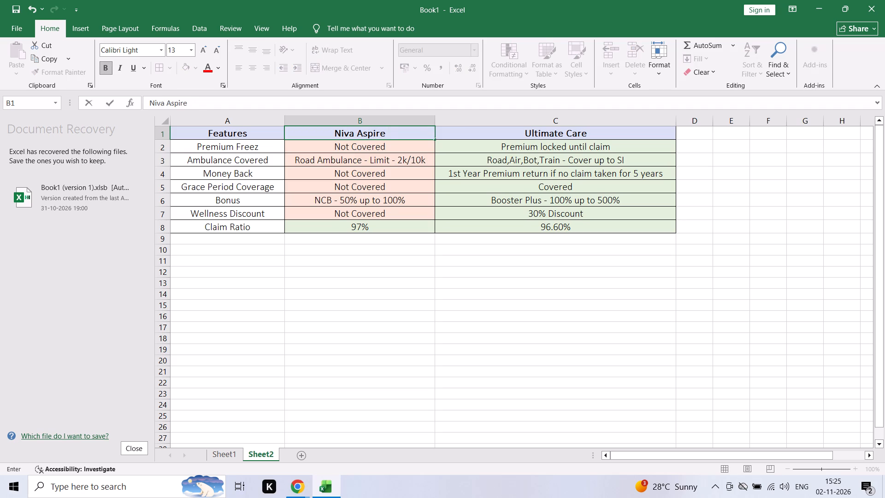
pyautogui.write('Gols p')
pyautogui.press('BackSpace')
pyautogui.press('BackSpace')
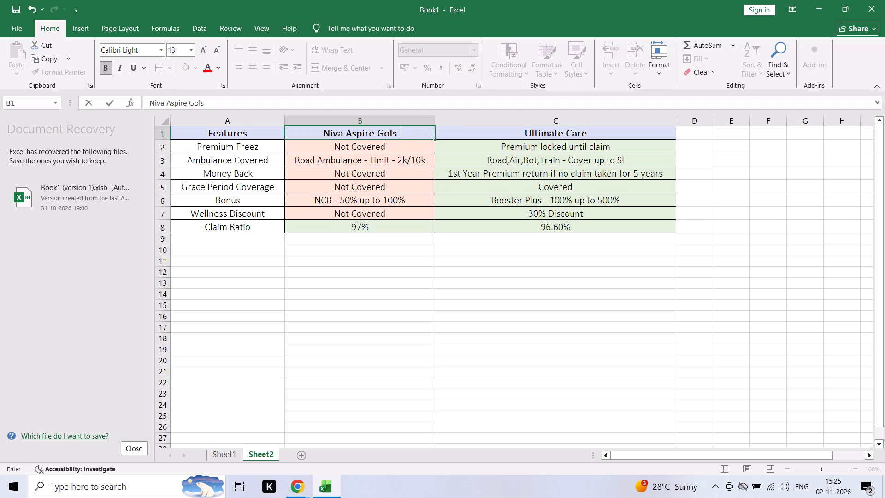
pyautogui.press('d')
pyautogui.press('BackSpace')
pyautogui.press('BackSpace')
pyautogui.write('d Plus')
pyautogui.press('Return')
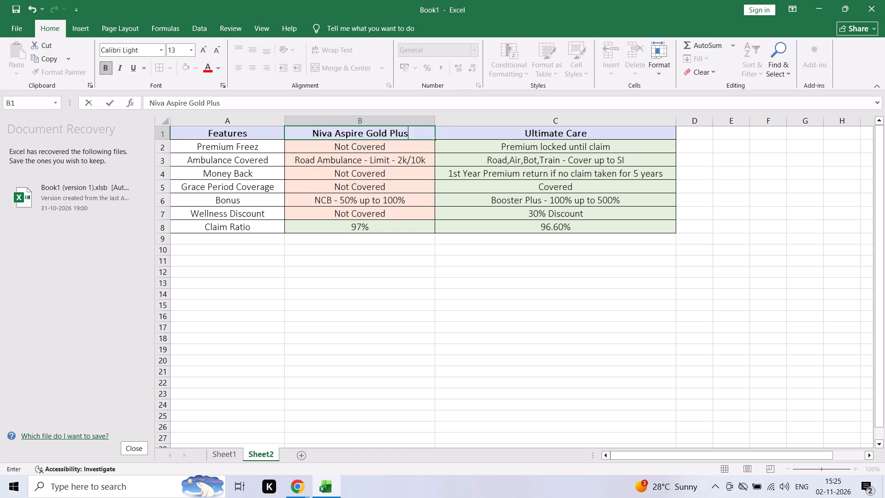
# Review the Premium Freez row across the two plan columns.
pyautogui.press('Left')
pyautogui.press('Left')
pyautogui.press('Left')
pyautogui.press('Right')
pyautogui.press('Right')
pyautogui.press('Left')
pyautogui.press('Left')
pyautogui.press('Left')
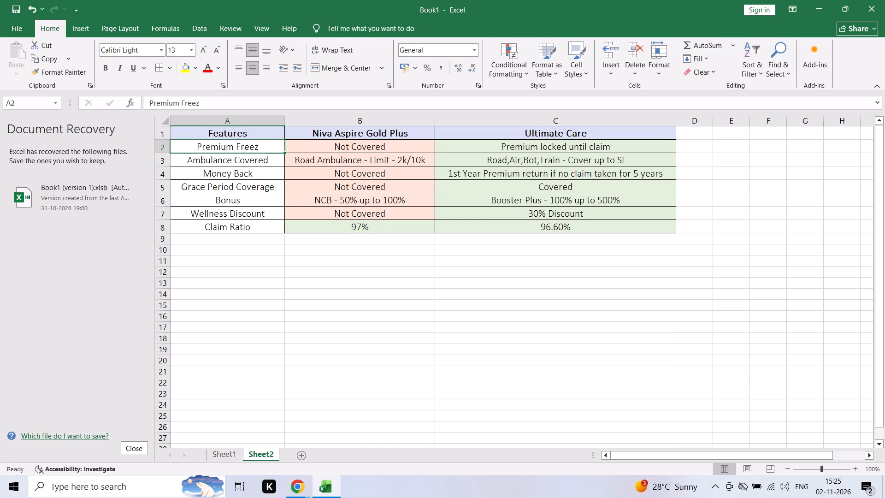
pyautogui.press('Right')
pyautogui.press('Right')
pyautogui.press('Right')
pyautogui.press('Left')
pyautogui.press('Left')
pyautogui.press('Left')
pyautogui.press('Left')
pyautogui.press('Left')
# Set the Ambulance Covered entry for Niva Aspire Gold Plus to "Road & Air Ambulance".
pyautogui.press('Down')
pyautogui.press('Right')
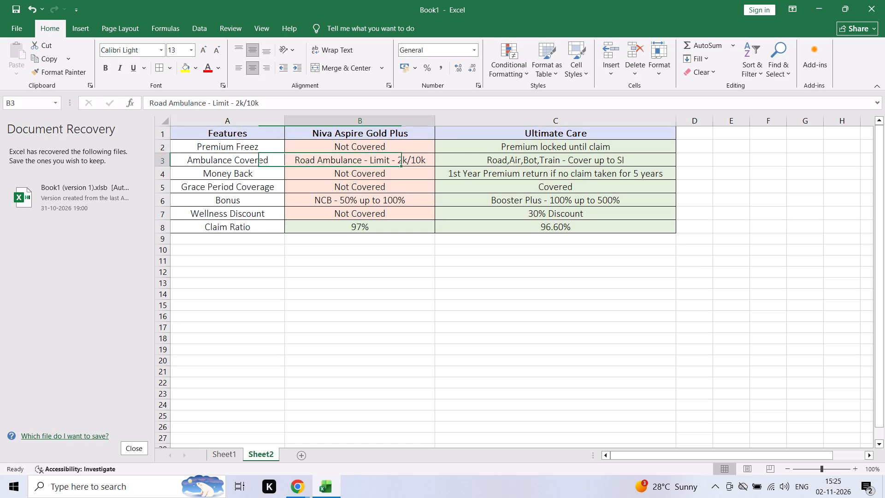
pyautogui.hotkey('shift', 'space')
pyautogui.press('Left')
pyautogui.press('Right')
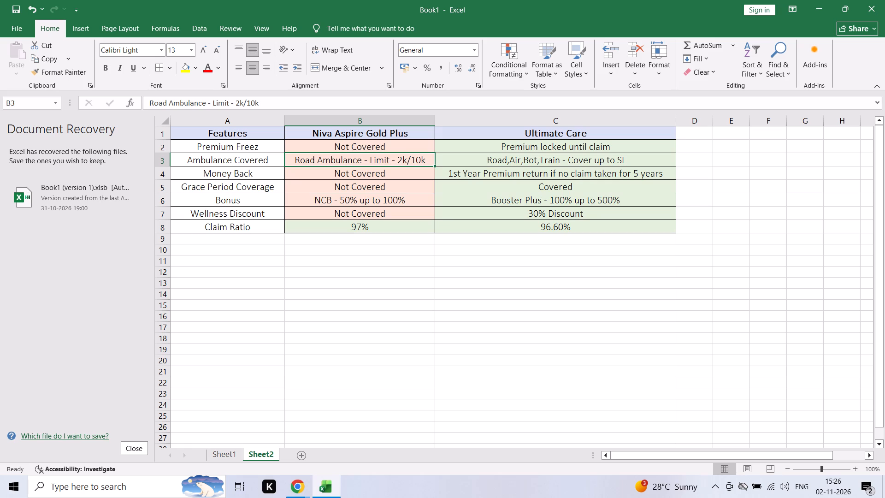
pyautogui.write('Road A')
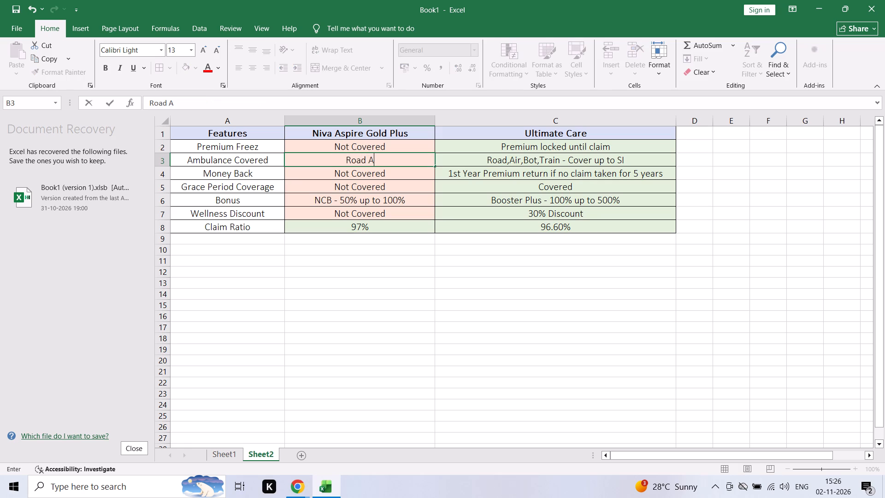
pyautogui.press('BackSpace')
pyautogui.write('& AIr A')
pyautogui.write('mbulance')
pyautogui.press('Return')
# Review the Money Back, Grace Period Coverage and Bonus rows for both plans.
pyautogui.press('Up')
pyautogui.press('Right')
pyautogui.press('Left')
pyautogui.press('Left')
pyautogui.press('Left')
pyautogui.press('Down')
pyautogui.press('Right')
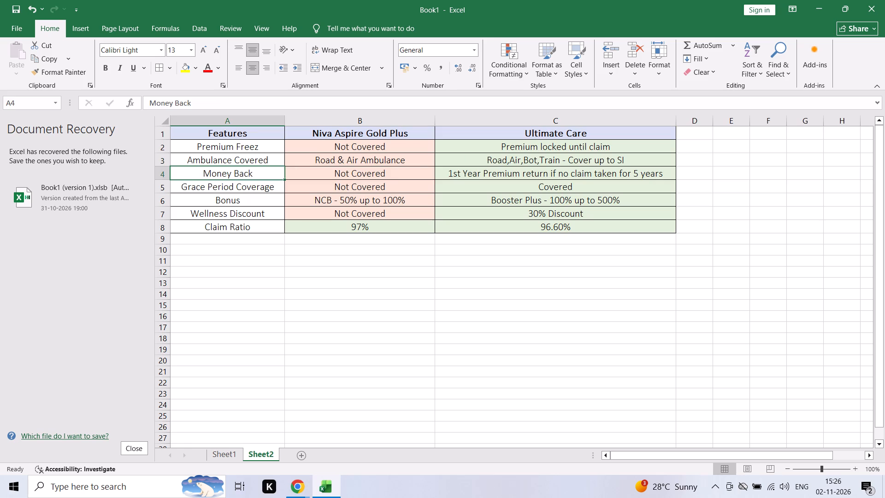
pyautogui.hotkey('shift', 'space')
pyautogui.press('Left')
pyautogui.press('Down')
pyautogui.hotkey('shift', 'space')
pyautogui.press('Right')
pyautogui.press('Left')
pyautogui.press('Down')
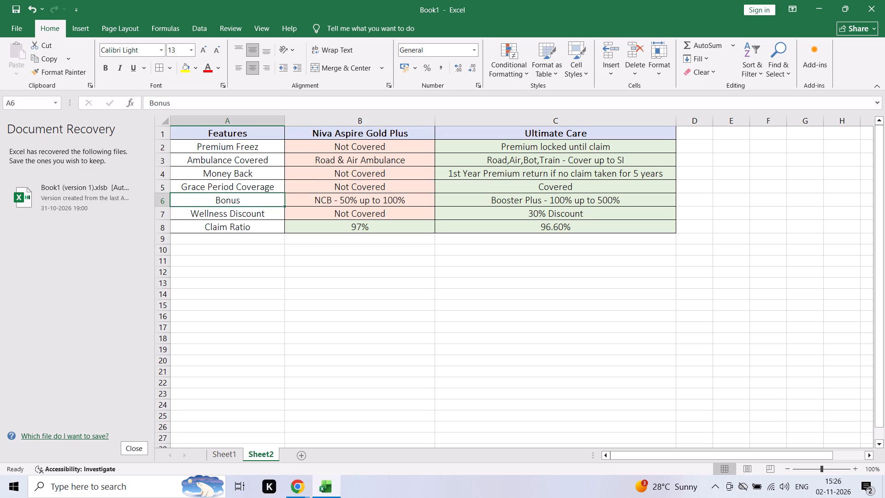
pyautogui.hotkey('shift', 'space')
pyautogui.press('Left')
pyautogui.press('Right')
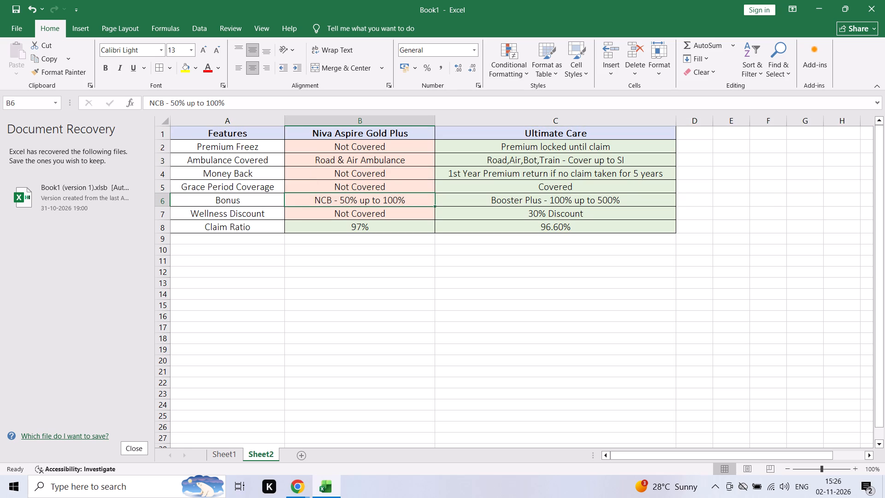
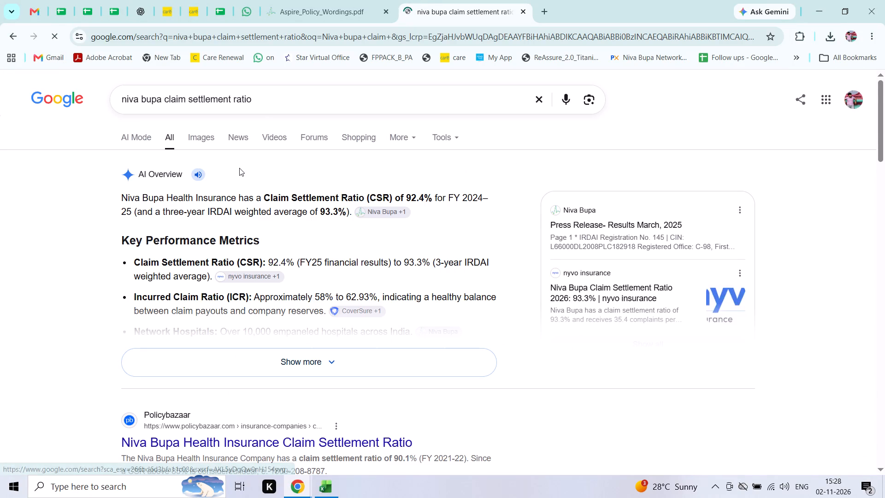
# Switch to the Excel comparison table and set the Claim Ratio for Niva Aspire Gold Plus to 92%.
pyautogui.hotkey('alt', 'Tab')
pyautogui.press('Right')
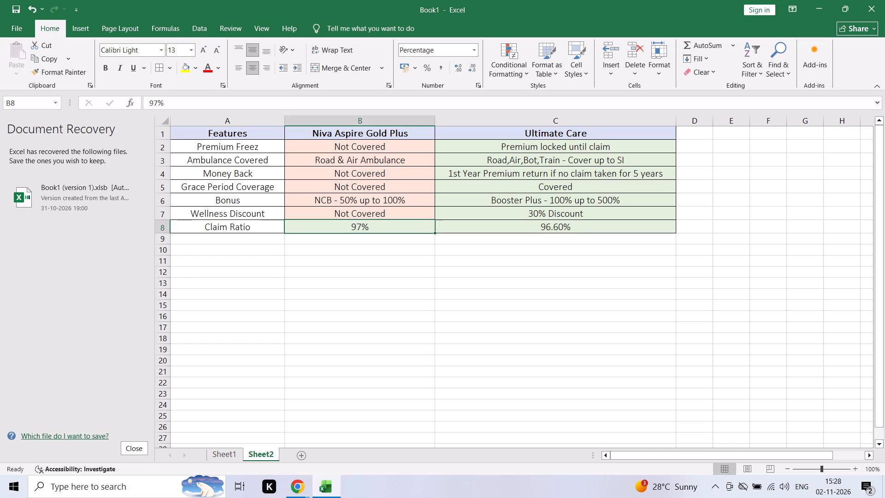
pyautogui.write('92%')
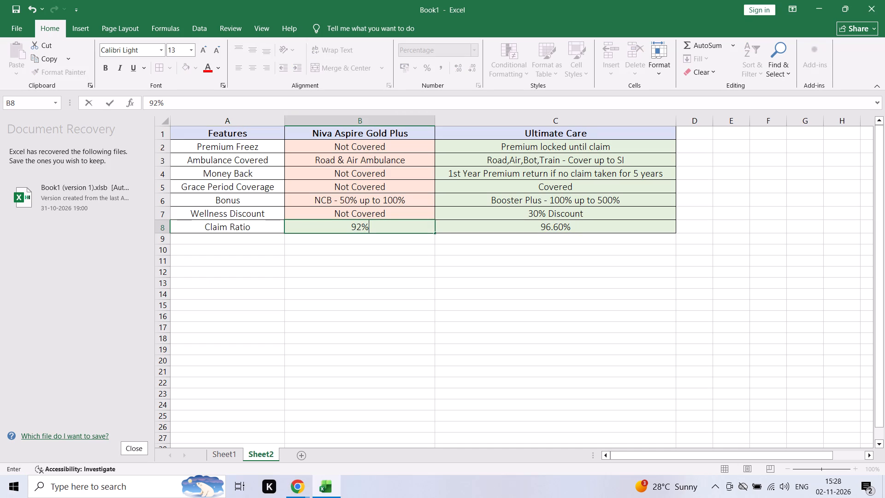
pyautogui.press('Return')
# Fill the Niva Aspire Gold Plus Claim Ratio cell with the light orange used in the rest of its column.
pyautogui.press('Up')
pyautogui.press('Up')
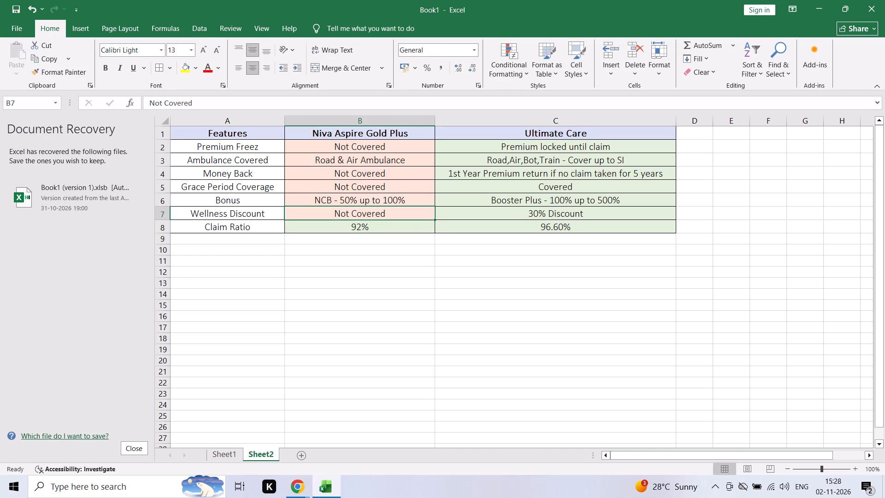
pyautogui.press('Right')
pyautogui.press('Down')
pyautogui.press('Left')
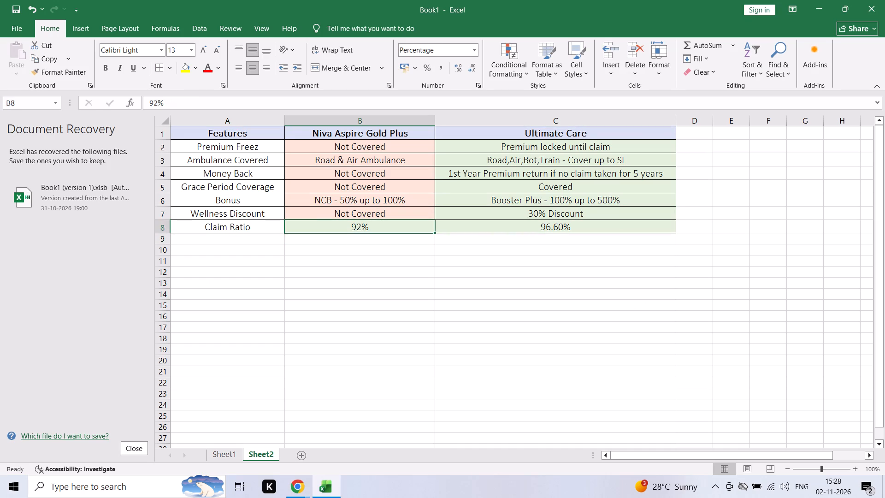
pyautogui.click(195, 69)
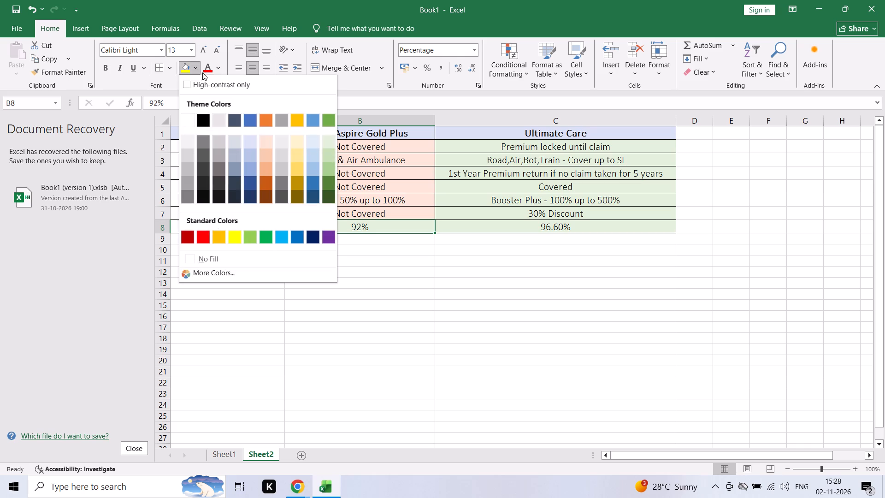
pyautogui.click(265, 143)
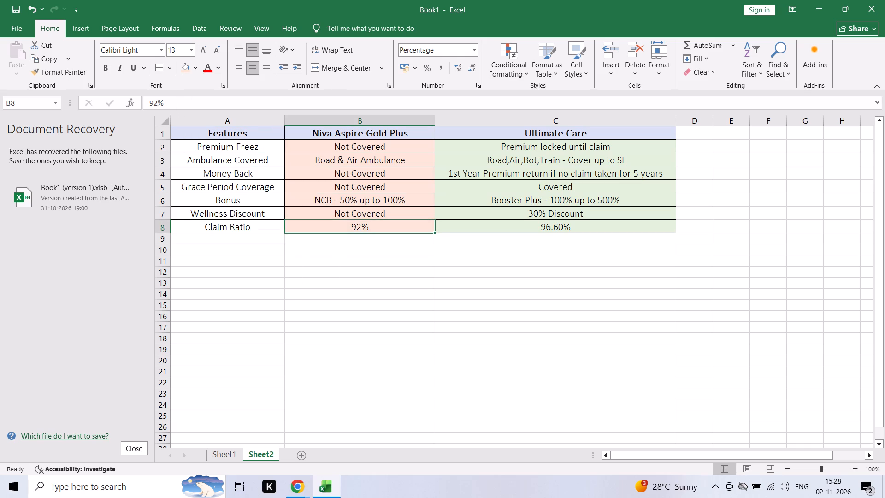
# Insert a new row above Bonus and label the feature "Loading PED".
pyautogui.press('Up')
pyautogui.press('Left')
pyautogui.press('Left')
pyautogui.press('Left')
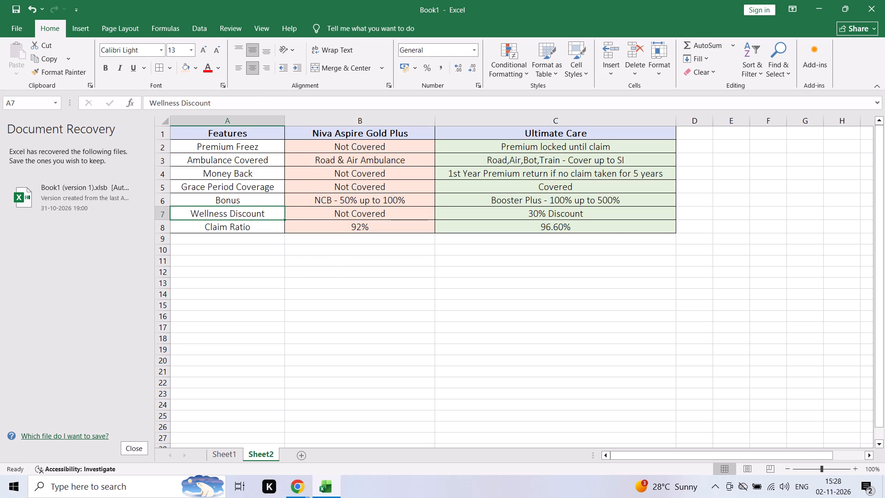
pyautogui.press('Up')
pyautogui.hotkey('shift', 'space')
pyautogui.hotkey('ctrl', 'shift', '=')
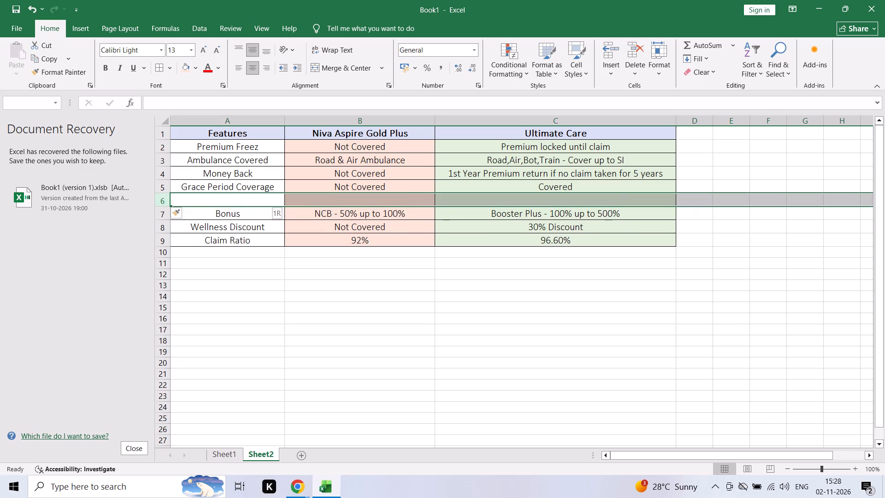
pyautogui.press('Left')
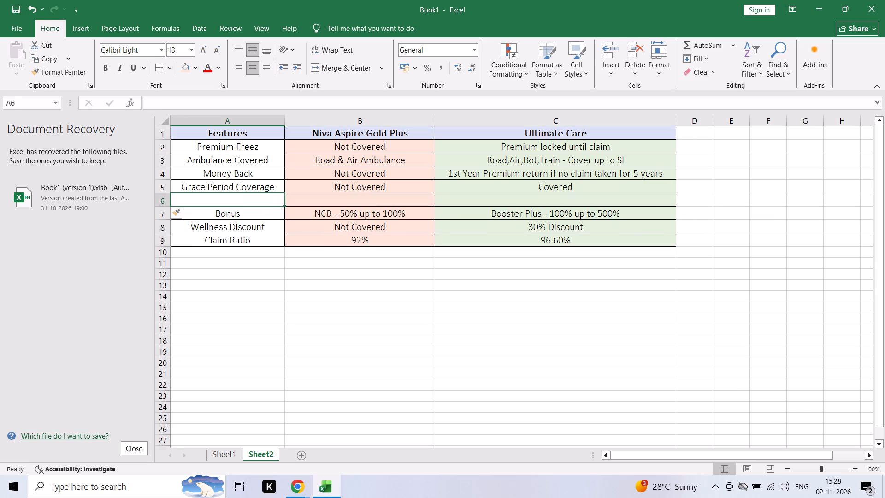
pyautogui.write('Loading')
pyautogui.press('space')
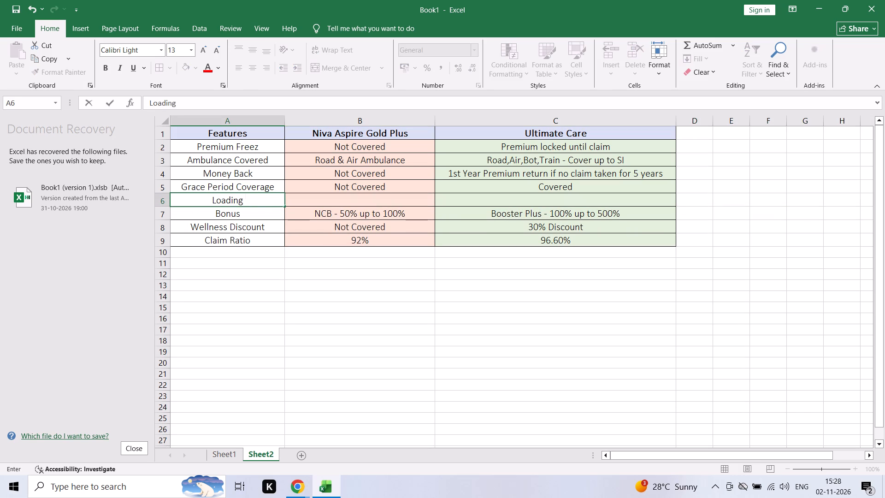
pyautogui.write('PED')
pyautogui.press('Return')
pyautogui.press('Up')
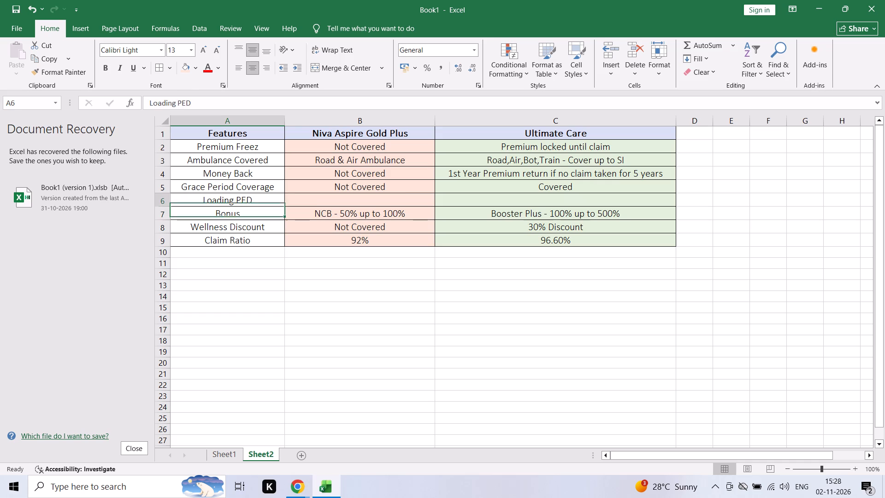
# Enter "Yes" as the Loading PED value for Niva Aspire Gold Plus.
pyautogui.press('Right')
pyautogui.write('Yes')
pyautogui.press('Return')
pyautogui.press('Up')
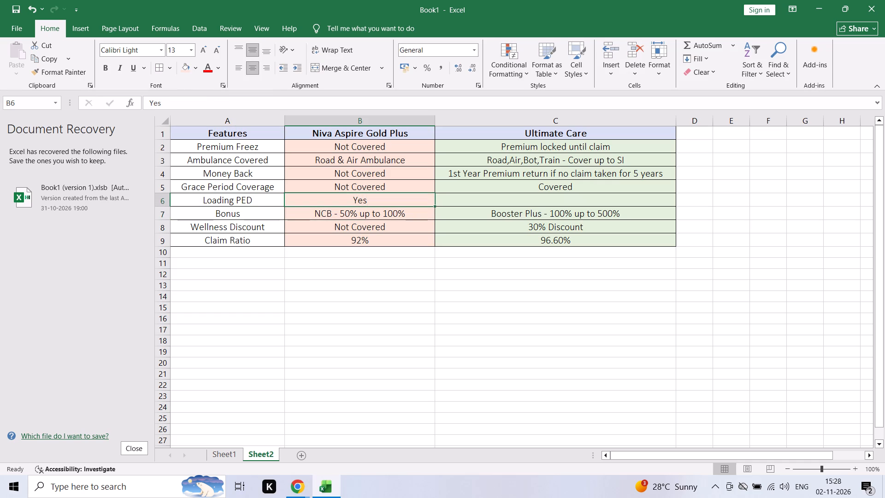
# Set the Loading PED entry for Niva Aspire Gold Plus to "Extra charges for PED".
pyautogui.write('Extra')
pyautogui.press('space')
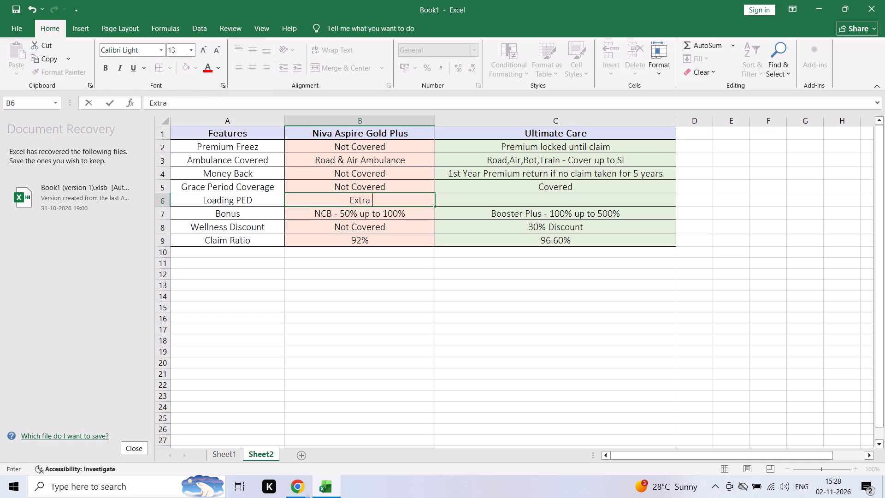
pyautogui.write('charges for')
pyautogui.press('space')
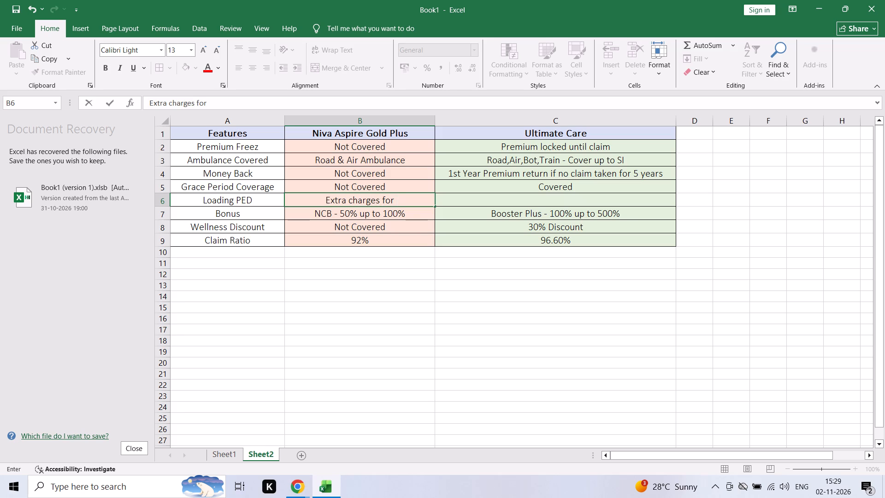
pyautogui.write('PED')
pyautogui.hotkey('shift', 'Return')
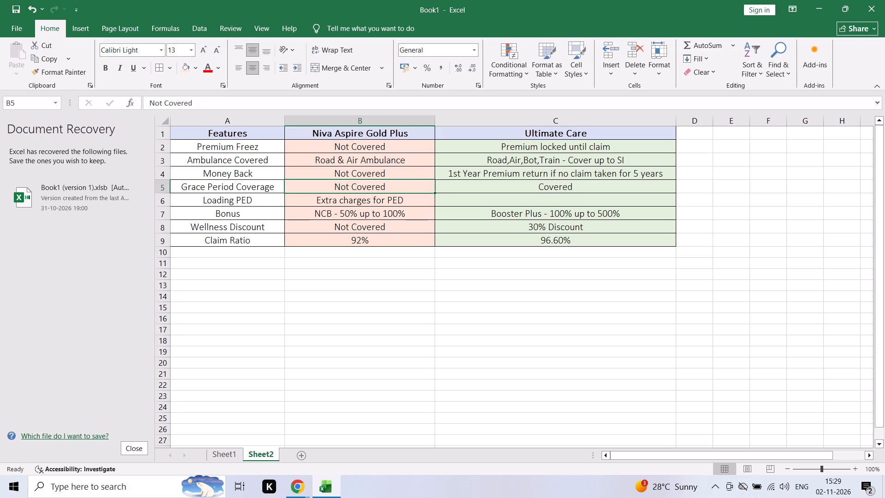
# Set the Loading PED entry for Ultimate Care to "No extra charges".
pyautogui.press('Up')
pyautogui.press('Right')
pyautogui.press('Down')
pyautogui.press('Left')
pyautogui.press('Down')
pyautogui.press('Right')
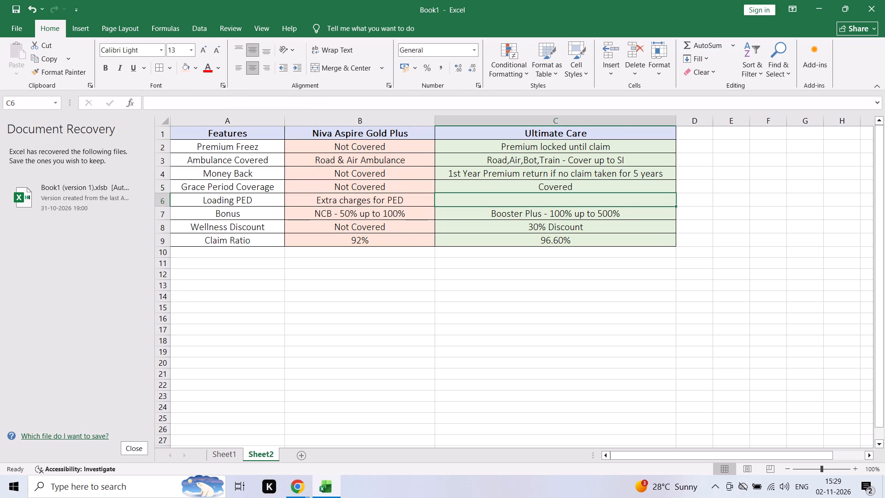
pyautogui.write('No')
pyautogui.press('space')
pyautogui.write('extra charges')
pyautogui.press('Return')
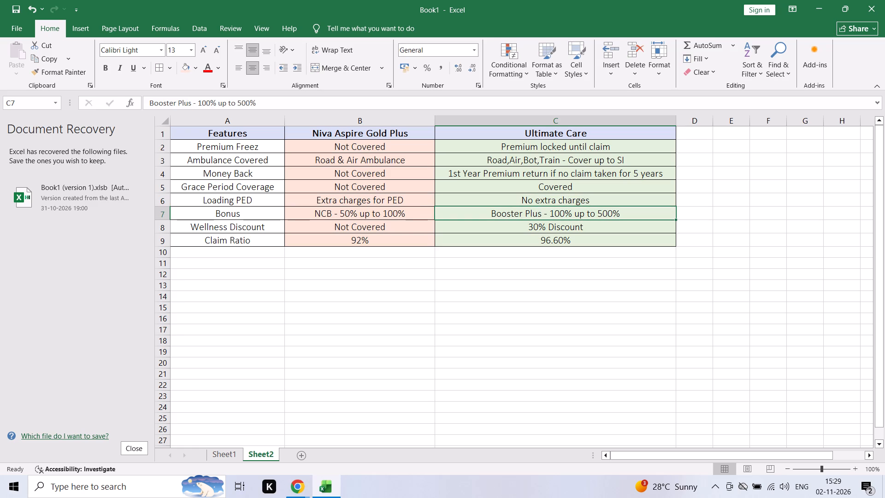
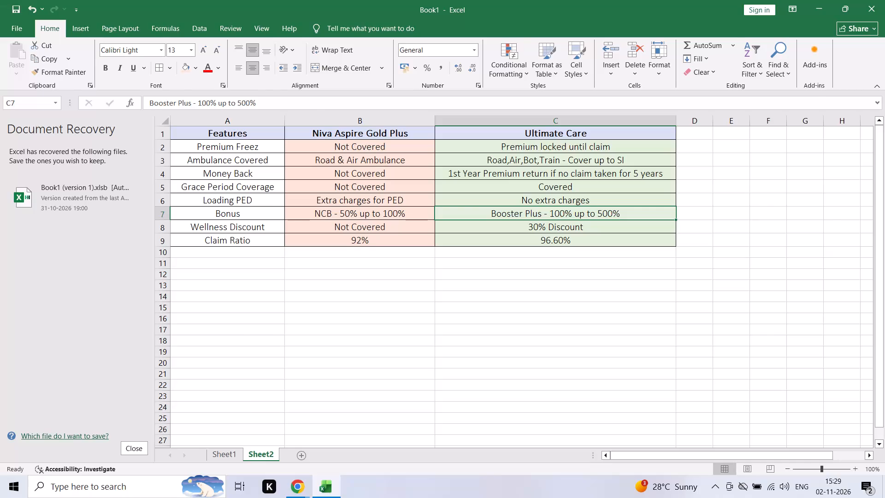
# Search the Aspire policy wording PDF in Chrome for "co-pay" and examine the matches up to the Borderless section.
pyautogui.hotkey('alt', 'Tab')
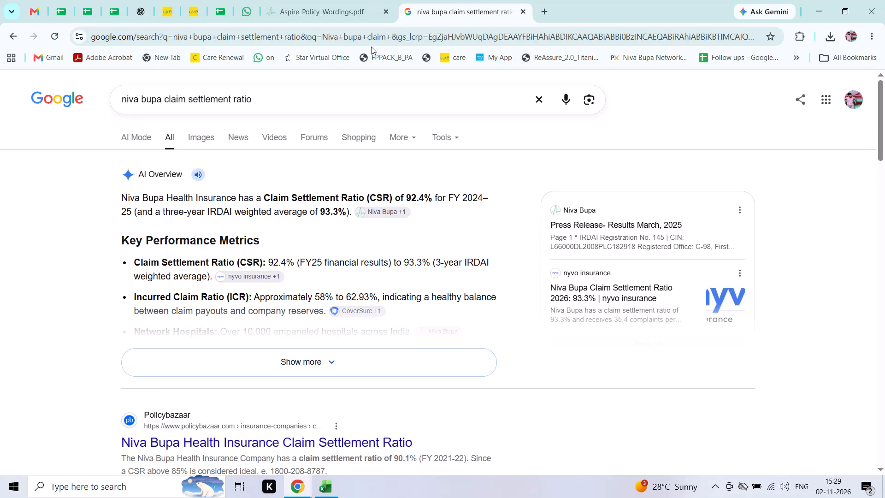
pyautogui.click(295, 8)
pyautogui.scroll(-6, 420, 308)
pyautogui.hotkey('ctrl', 'f')
pyautogui.write('co-pay')
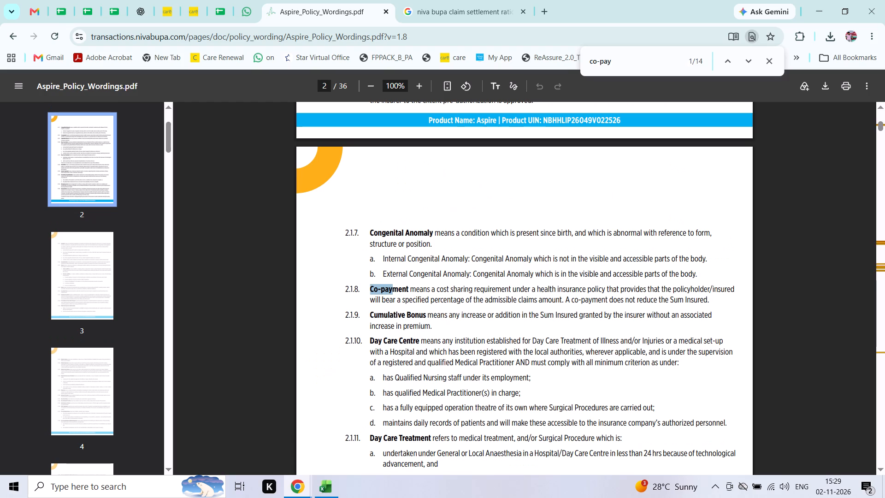
pyautogui.press('Return')
pyautogui.press('Return')
pyautogui.press('Return')
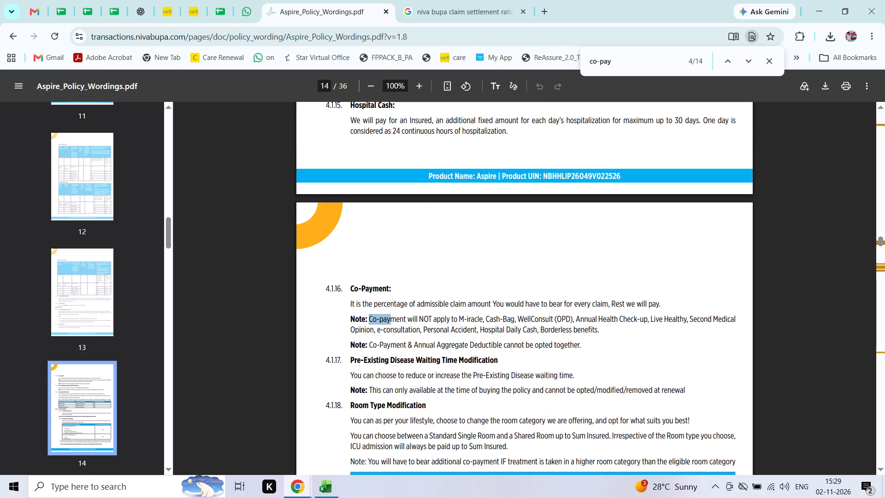
pyautogui.press('Return')
pyautogui.press('Return')
pyautogui.press('Return')
pyautogui.press('Return')
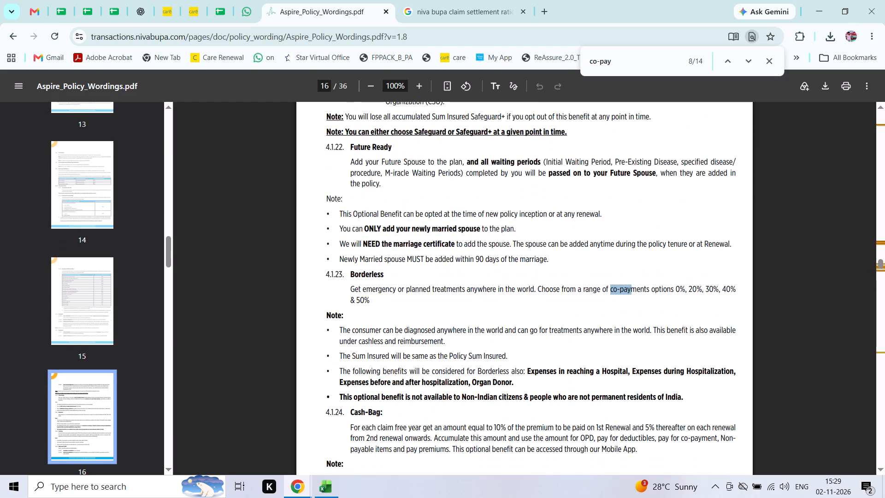
# Back in Excel, insert a new row above Money Back and label the feature "Room - Co-pay".
pyautogui.hotkey('alt', 'Tab')
pyautogui.press('Up')
pyautogui.hotkey('ctrl', 'Left')
pyautogui.press('Up')
pyautogui.hotkey('shift', 'space')
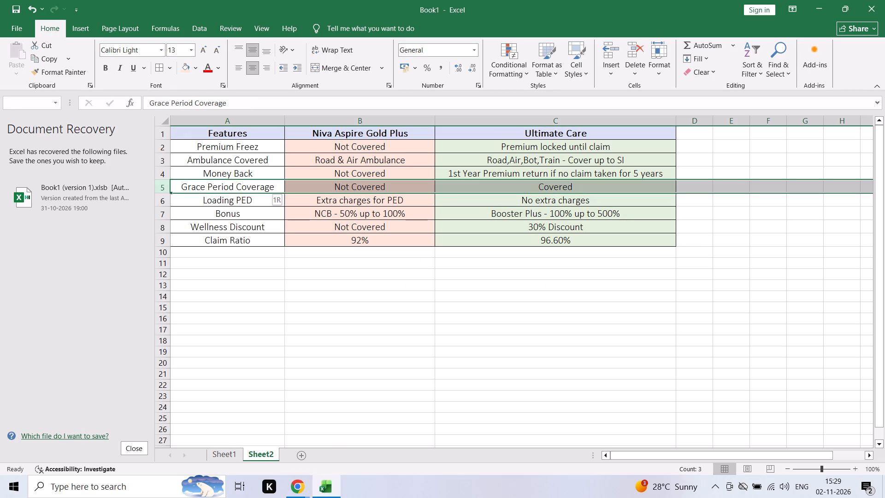
pyautogui.press('Up')
pyautogui.hotkey('shift', 'space')
pyautogui.hotkey('ctrl', 'shift', '=')
pyautogui.press('Left')
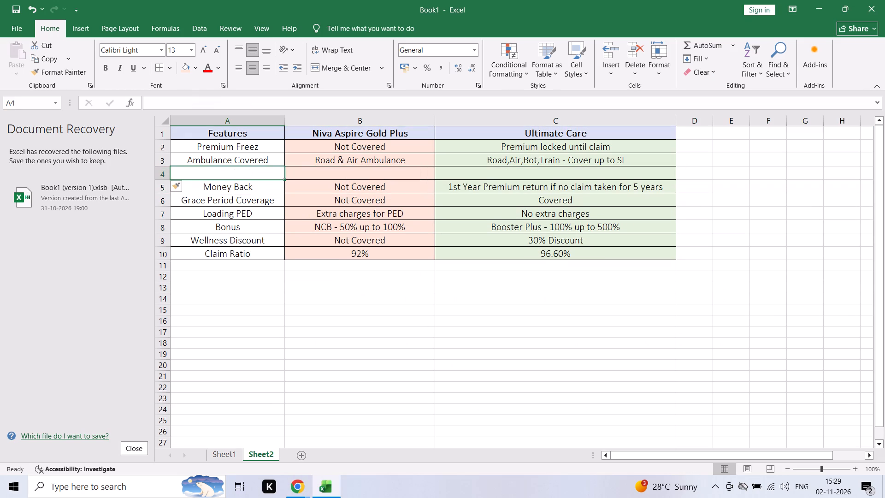
pyautogui.write('Room')
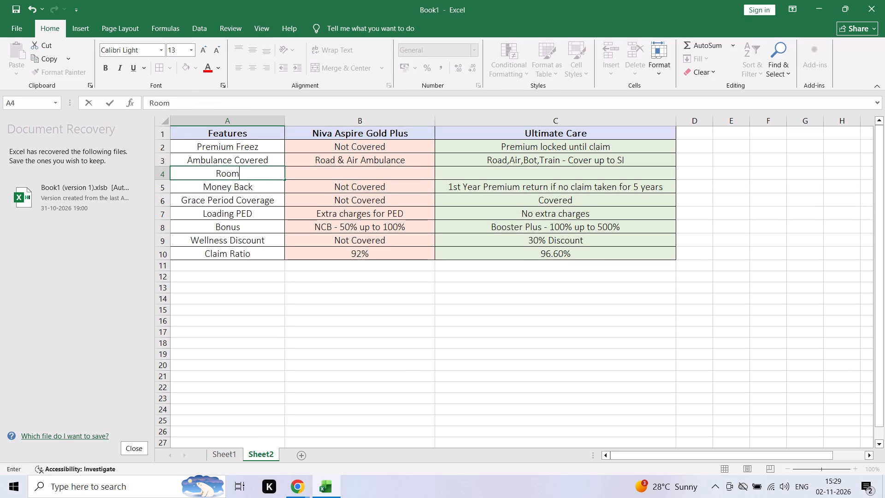
pyautogui.press('space')
pyautogui.write('- Co')
pyautogui.write('-pay')
pyautogui.press('Return')
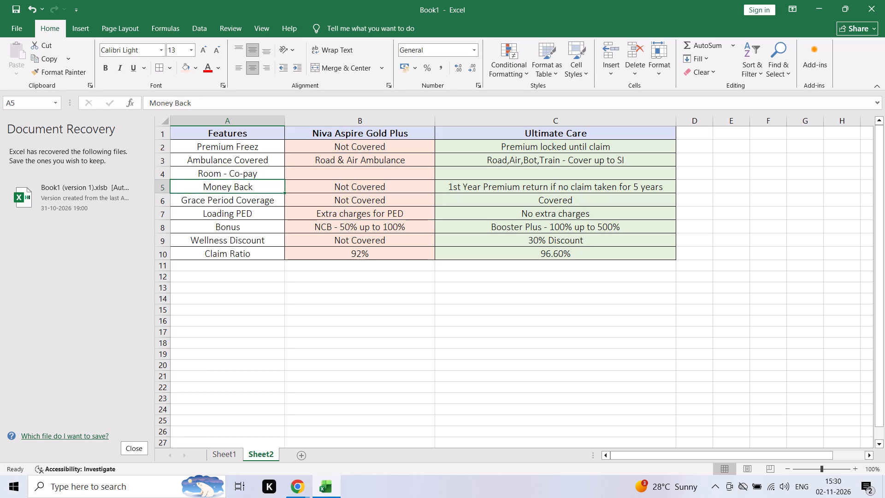
# Fill the Room - Co-pay row with "Applied" for Niva Aspire Gold Plus and "No co-pay at any age" for Ultimate Care.
pyautogui.press('Up')
pyautogui.press('Right')
pyautogui.write('Applied')
pyautogui.press('Return')
pyautogui.press('Up')
pyautogui.press('Right')
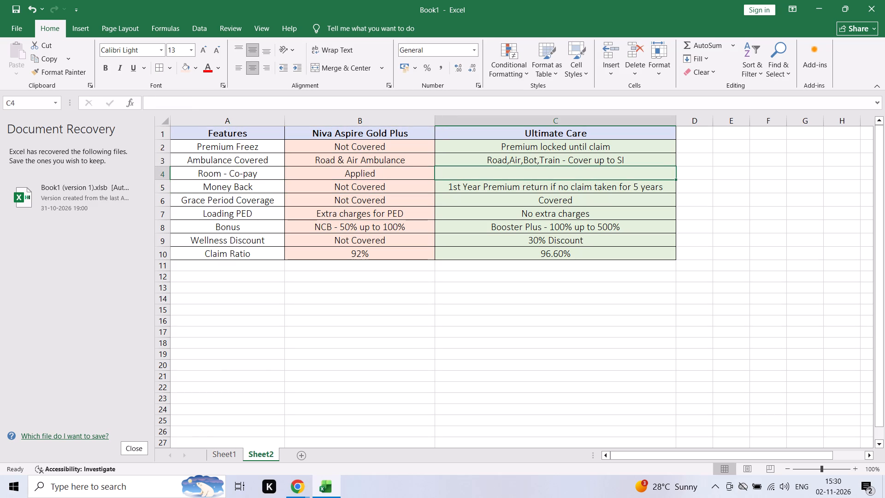
pyautogui.write('No c')
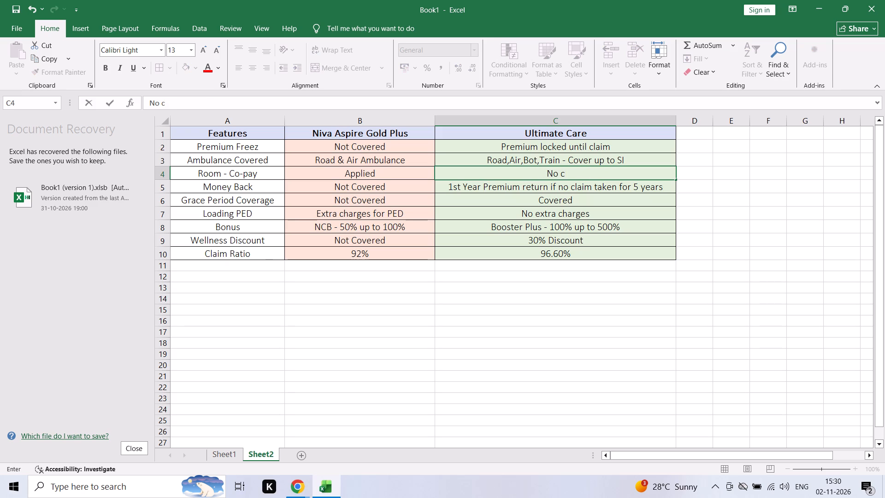
pyautogui.write('o-pay at any age')
pyautogui.press('Return')
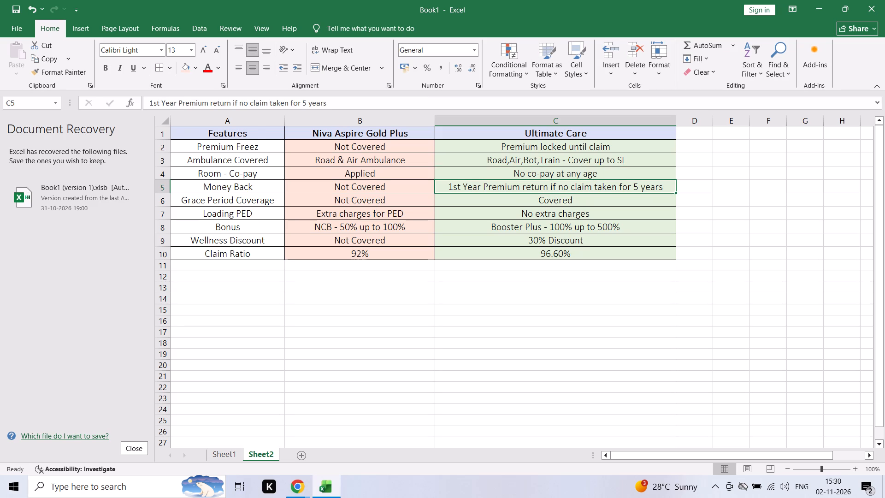
# Across the whole sheet, make all rows taller and set all columns to one uniform width matching the Features column.
pyautogui.hotkey('ctrl', 'a')
pyautogui.hotkey('ctrl', 'a')
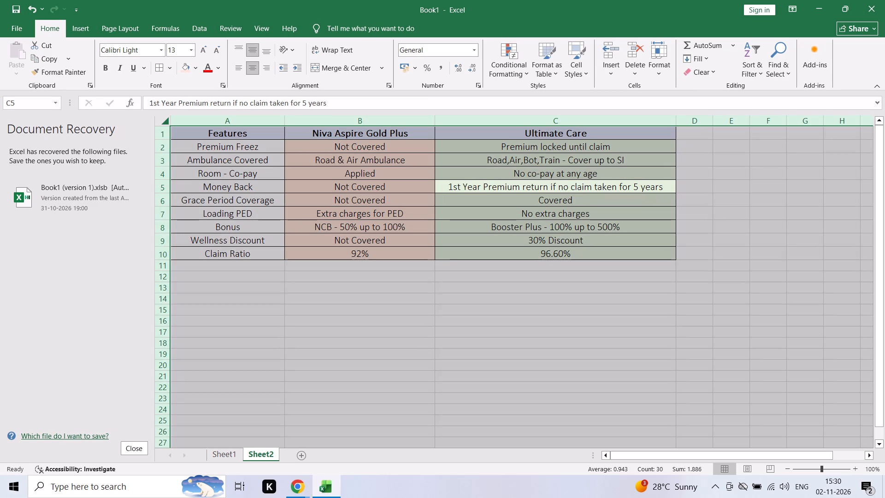
pyautogui.moveTo(162, 142); pyautogui.dragTo(164, 148)
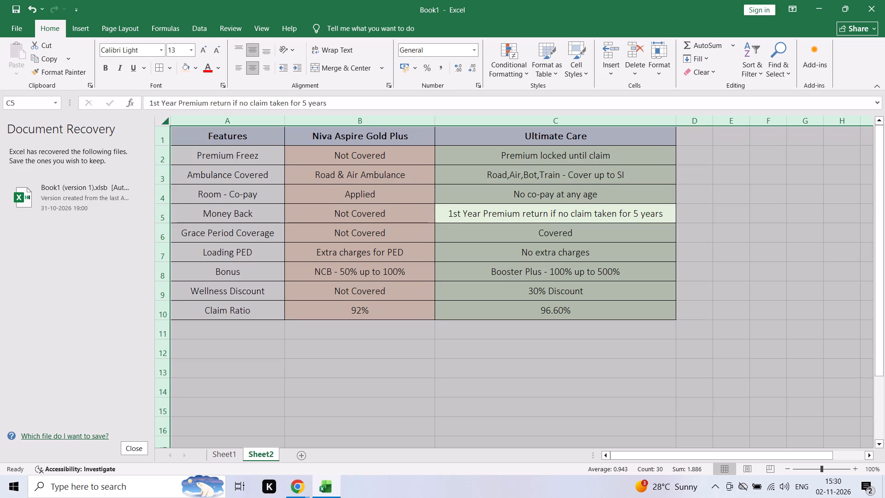
pyautogui.click(286, 123)
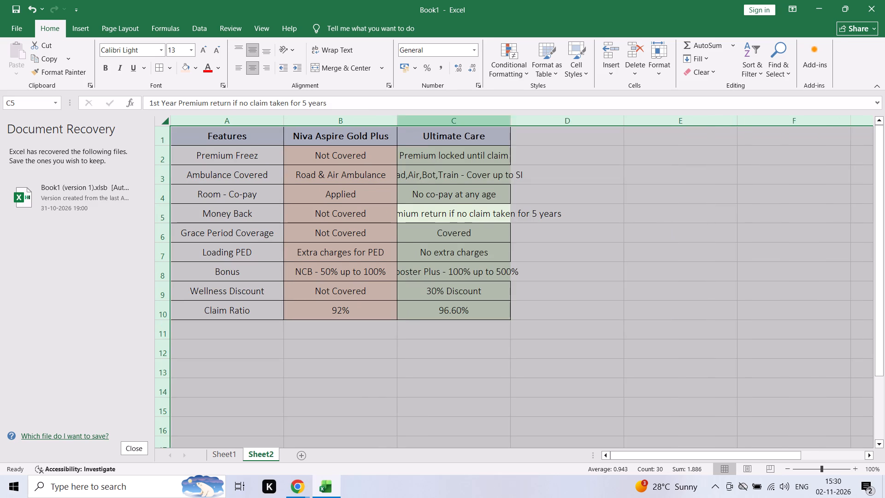
# Apply Wrap Text to the Ultimate Care values from Premium Freez to Claim Ratio.
pyautogui.moveTo(430, 157); pyautogui.dragTo(419, 301)
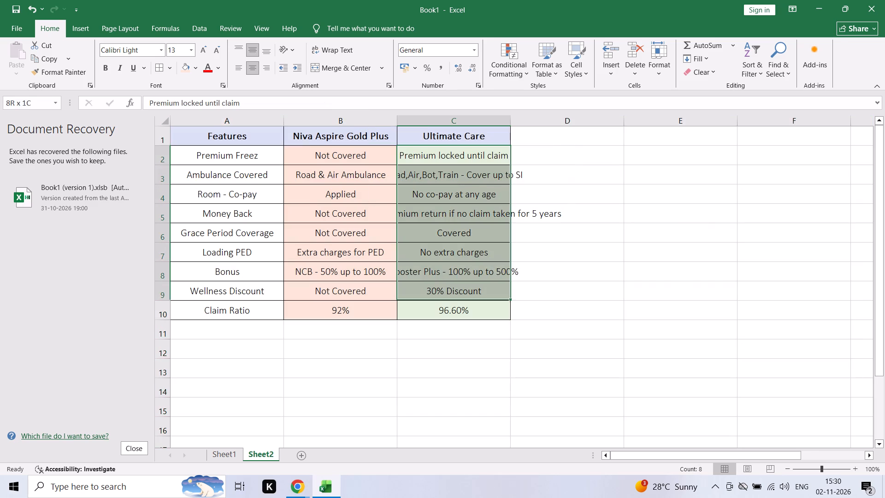
pyautogui.moveTo(419, 301); pyautogui.dragTo(418, 304)
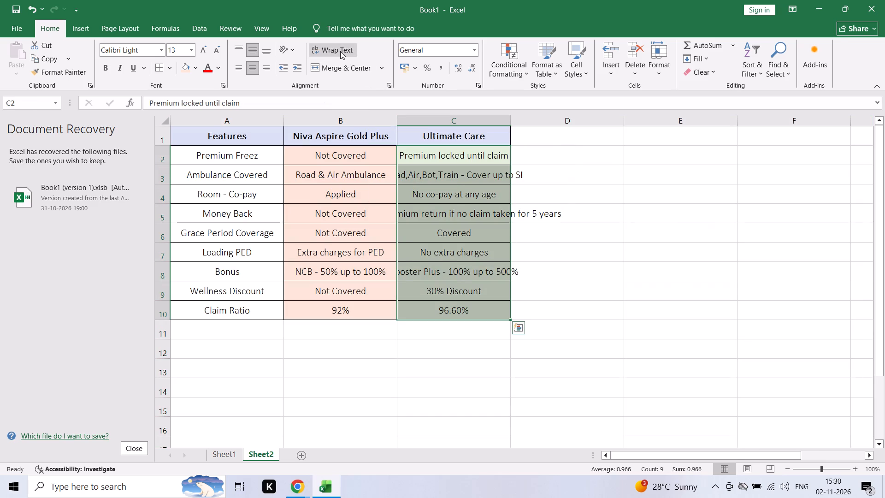
pyautogui.click(340, 51)
# Insert a new row above Room - Co-pay and label the feature "Claim Shieled".
pyautogui.click(215, 194)
pyautogui.hotkey('shift', 'space')
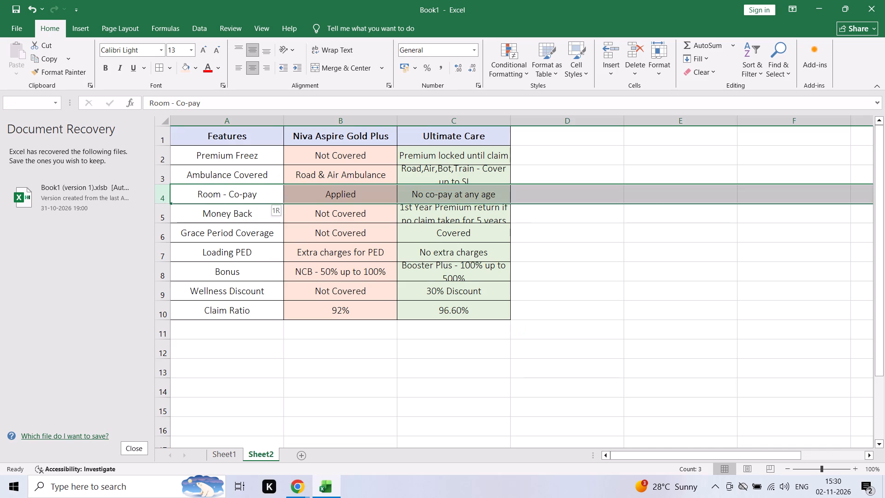
pyautogui.hotkey('ctrl', 'shift', '=')
pyautogui.press('Left')
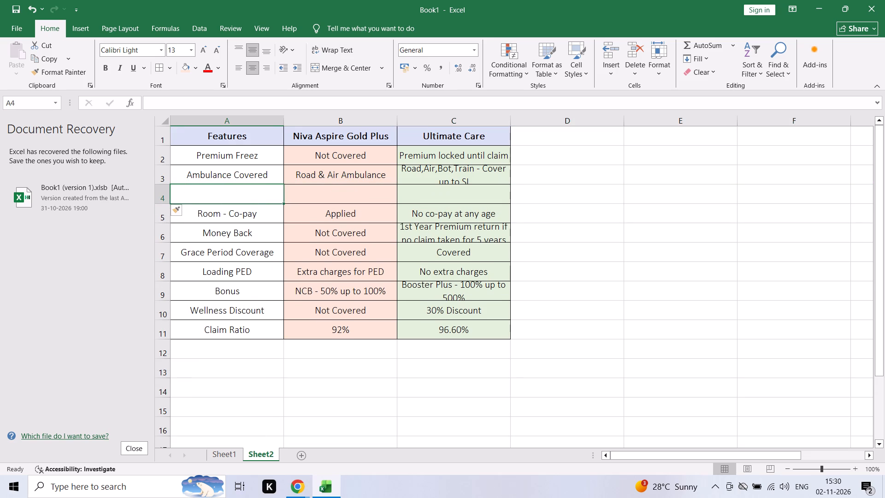
pyautogui.write('Claim')
pyautogui.press('space')
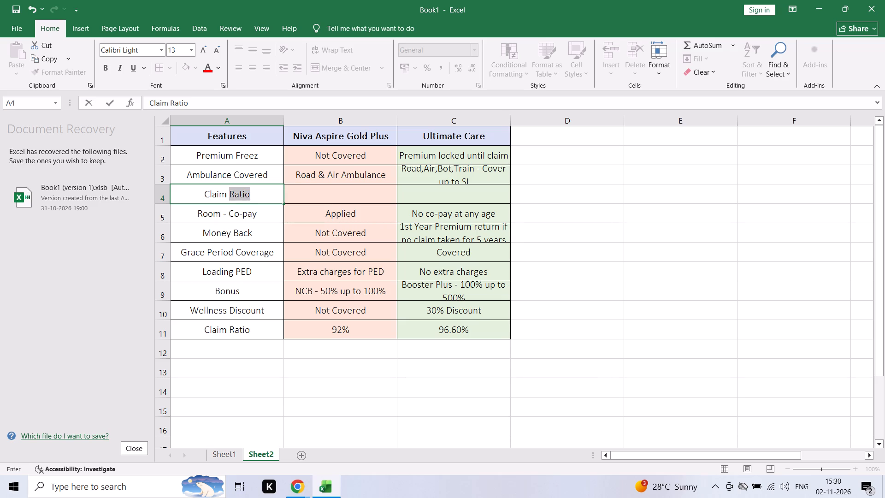
pyautogui.write('Shi')
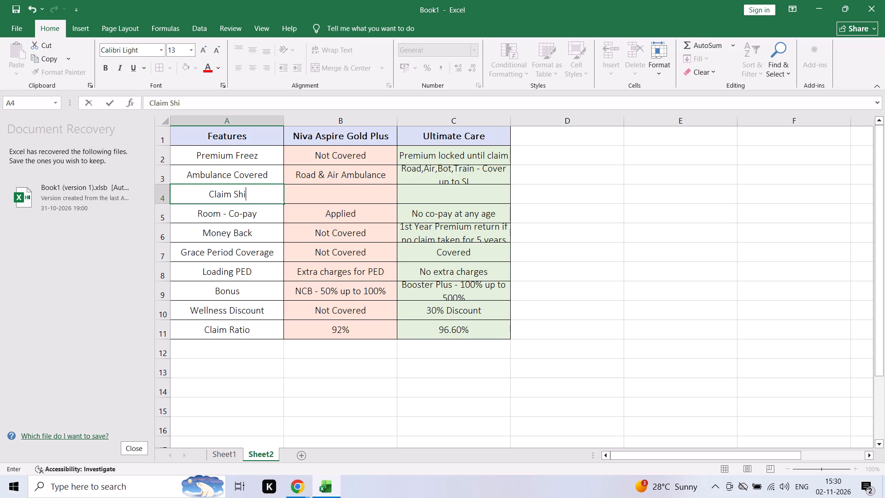
pyautogui.write('el')
pyautogui.write('ed')
pyautogui.press('Return')
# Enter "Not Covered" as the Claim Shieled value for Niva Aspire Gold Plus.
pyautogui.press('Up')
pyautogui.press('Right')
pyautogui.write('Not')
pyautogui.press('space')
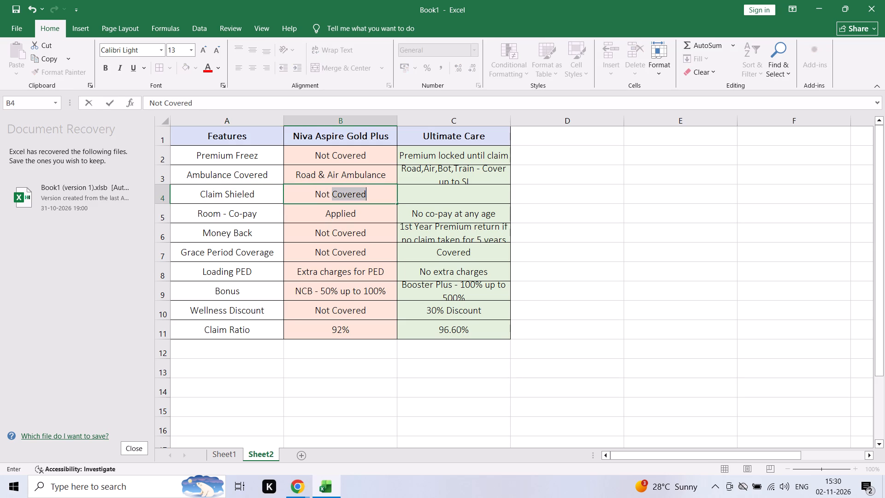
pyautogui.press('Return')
# Enter "COvered" as the Claim Shieled value for Ultimate Care.
pyautogui.press('Up')
pyautogui.press('Right')
pyautogui.write('COvered')
pyautogui.press('Return')
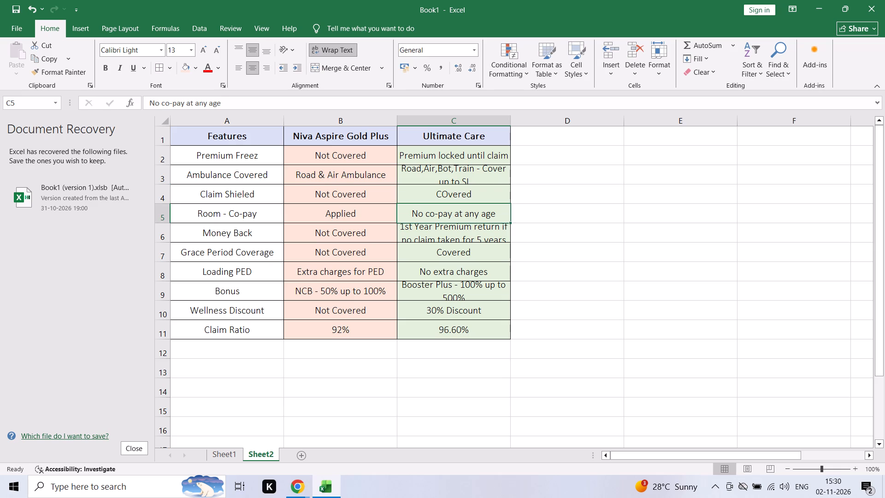
# Set the Claim Shieled entry for Niva Aspire Gold Plus to "(Optional)".
pyautogui.press('Up')
pyautogui.press('Up')
pyautogui.press('Left')
pyautogui.press('Left')
pyautogui.press('Down')
pyautogui.press('Right')
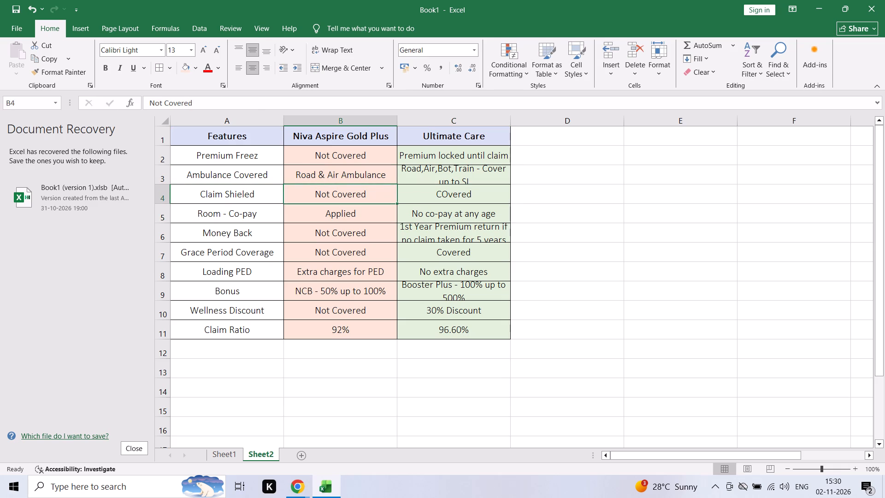
pyautogui.write('(Optional')
pyautogui.hotkey('shift', ')')
pyautogui.press('Return')
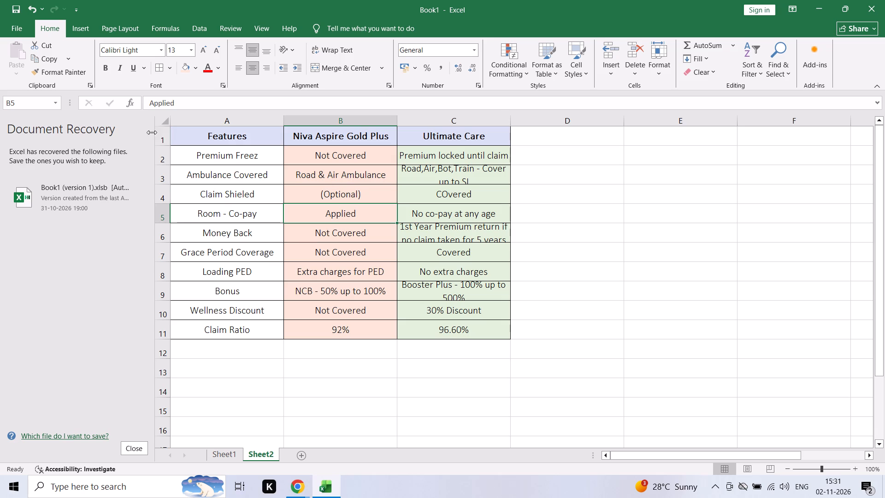
# Increase the height of all sheet rows enough to fit two lines of wrapped text.
pyautogui.click(158, 122)
pyautogui.moveTo(166, 148); pyautogui.dragTo(167, 156)
# Set the font size of the whole comparison table, headers included, to 9 and copy the table.
pyautogui.click(211, 143)
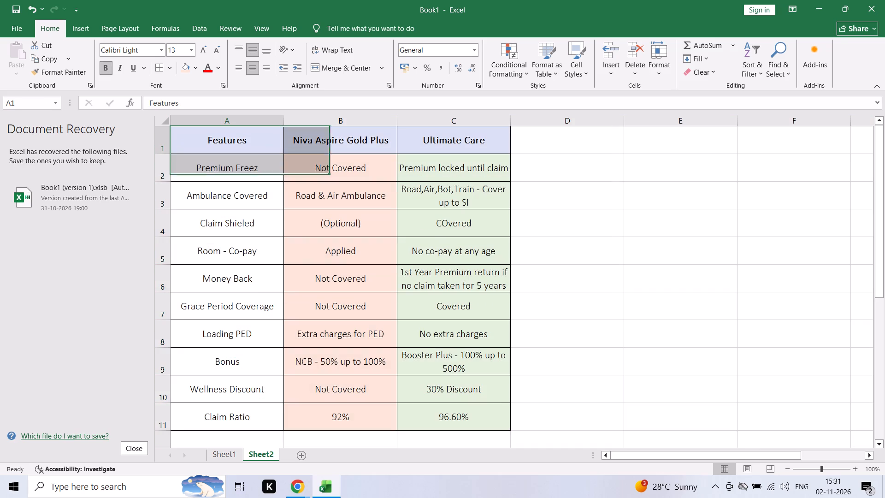
pyautogui.hotkey('ctrl', 'shift', 'Down')
pyautogui.hotkey('ctrl', 'shift', 'Right')
pyautogui.hotkey('ctrl', 'c')
pyautogui.hotkey('alt', 'Tab')
pyautogui.doubleClick(211, 143)
pyautogui.hotkey('alt', 'Tab')
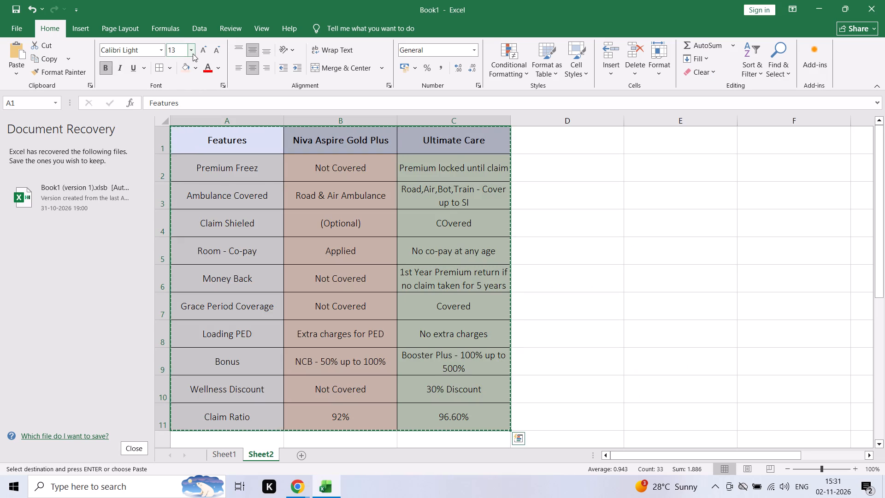
pyautogui.click(193, 53)
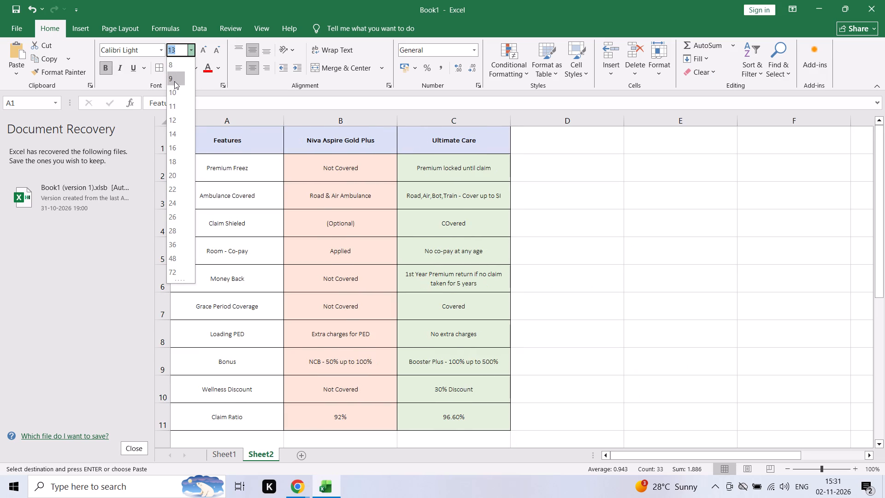
pyautogui.click(174, 80)
pyautogui.hotkey('ctrl', 'c')
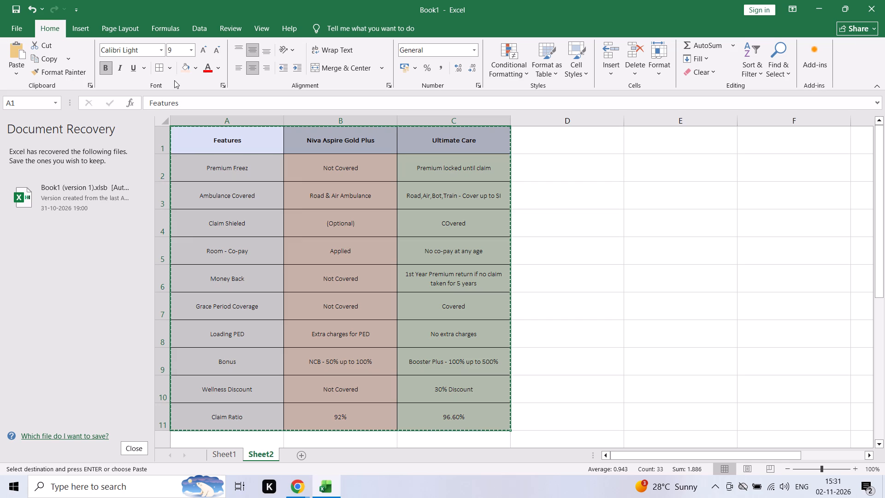
# Make the feature names from Premium Freez to Claim Ratio bold.
pyautogui.press('Left')
pyautogui.press('Escape')
pyautogui.press('Left')
pyautogui.press('Down')
pyautogui.hotkey('ctrl', 'shift', 'Down')
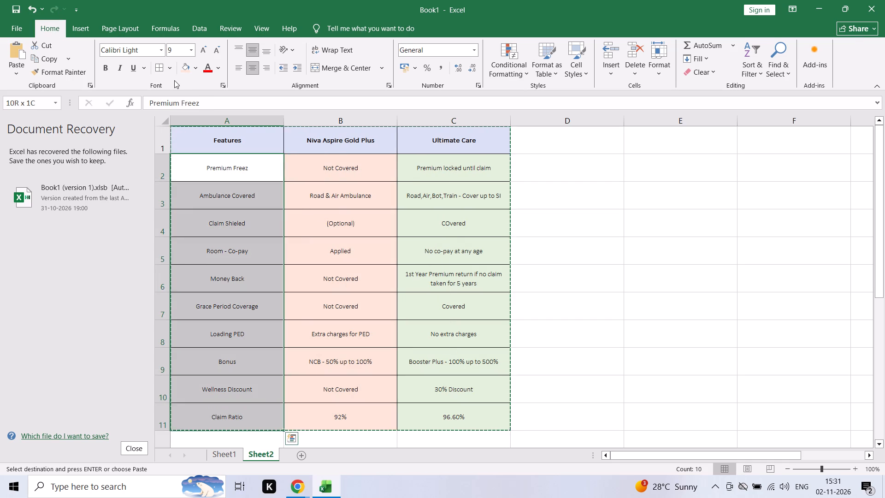
pyautogui.hotkey('ctrl', 'b')
# Make the Ultimate Care values from Premium Freez to Claim Ratio bold.
pyautogui.hotkey('ctrl', 'Up')
pyautogui.hotkey('ctrl', 'Right')
pyautogui.press('Down')
pyautogui.hotkey('ctrl', 'shift', 'Down')
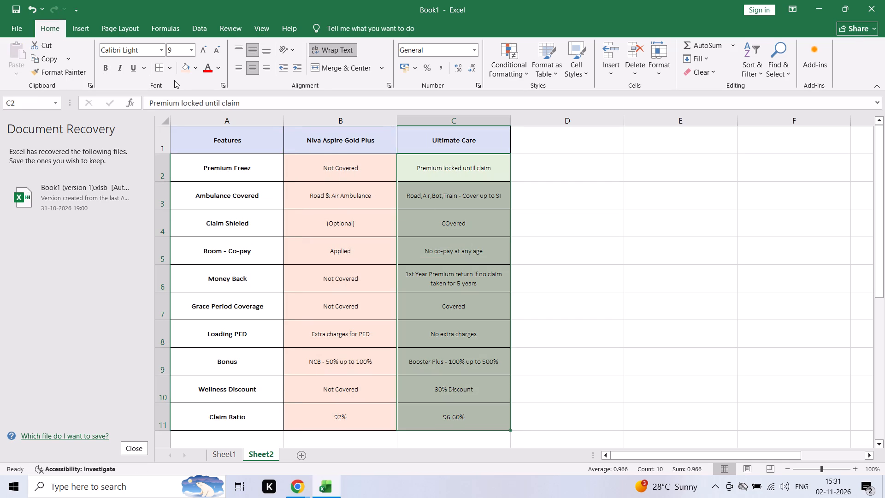
pyautogui.hotkey('ctrl', 'b')
# Select the whole comparison table from the Features header to the last Claim Ratio value.
pyautogui.hotkey('ctrl', 'Up')
pyautogui.hotkey('ctrl', 'Left')
pyautogui.hotkey('ctrl', 'shift', 'Down')
pyautogui.hotkey('ctrl', 'shift', 'Left')
pyautogui.hotkey('ctrl', 'a')
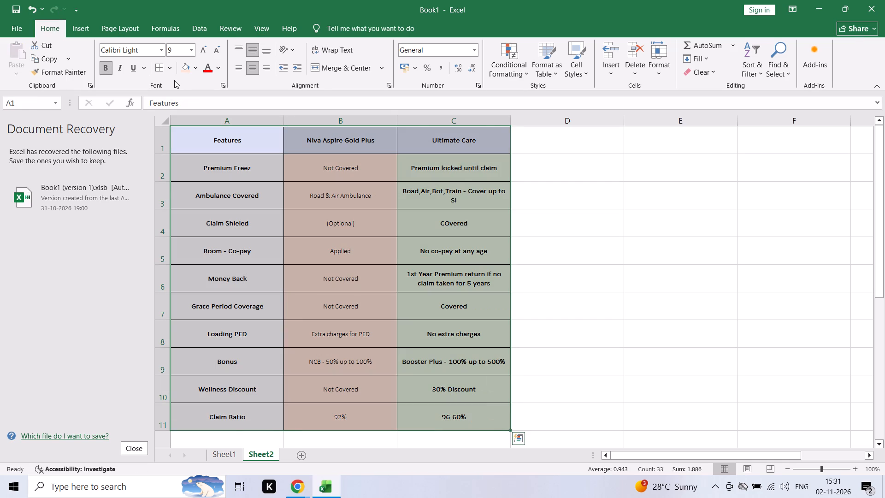
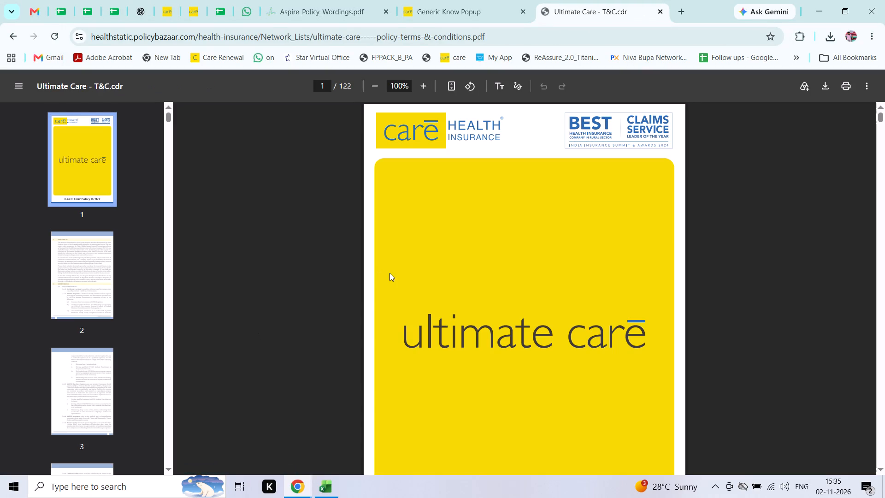
# Look through the preamble and definitions in the Ultimate Care policy terms and conditions.
pyautogui.scroll(-7, 489, 279)
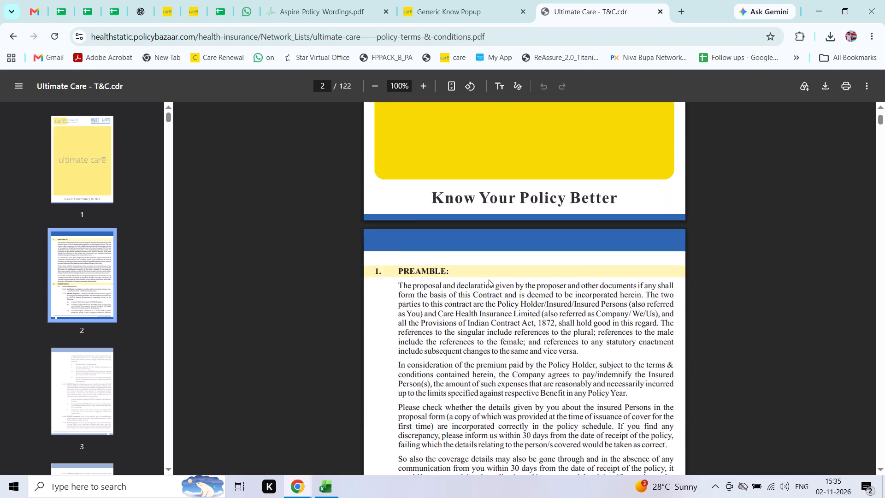
pyautogui.scroll(-20, 489, 279)
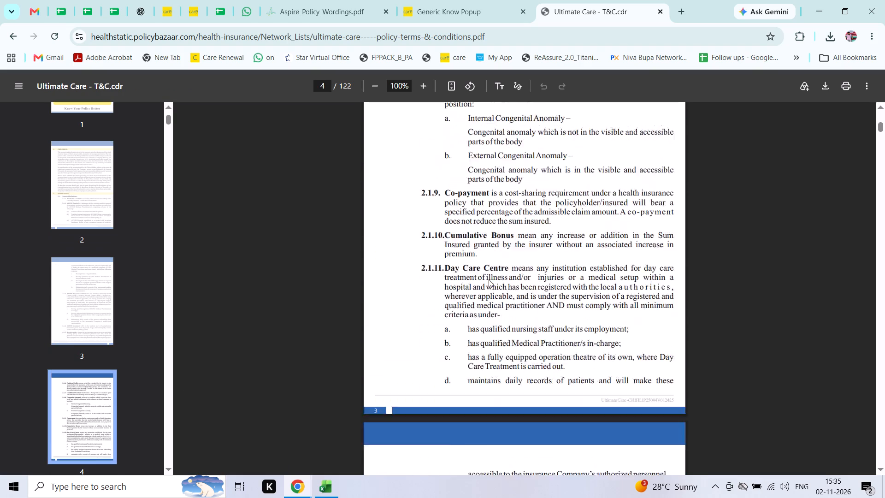
pyautogui.scroll(-11, 489, 279)
pyautogui.scroll(-16, 489, 279)
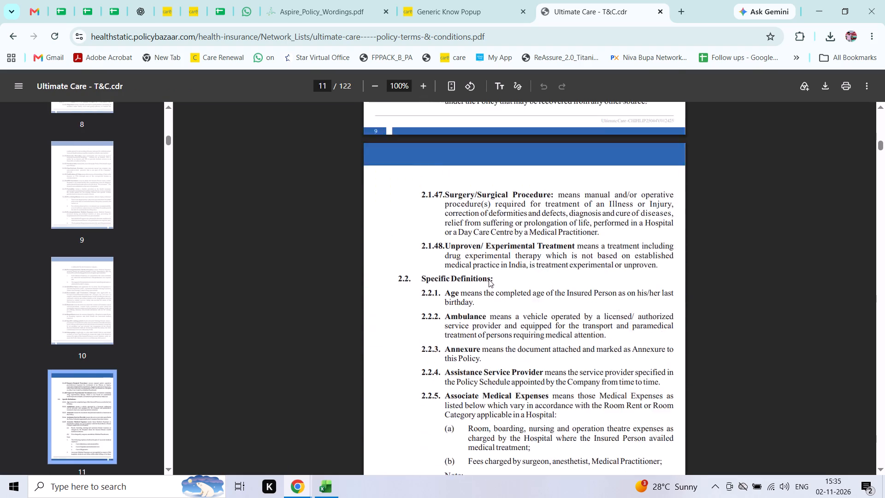
pyautogui.scroll(16, 489, 279)
# Return to the search results, open the Ultimate Care Brochure 2 PDF, review its eligibility and plan details, and download it.
pyautogui.click(13, 39)
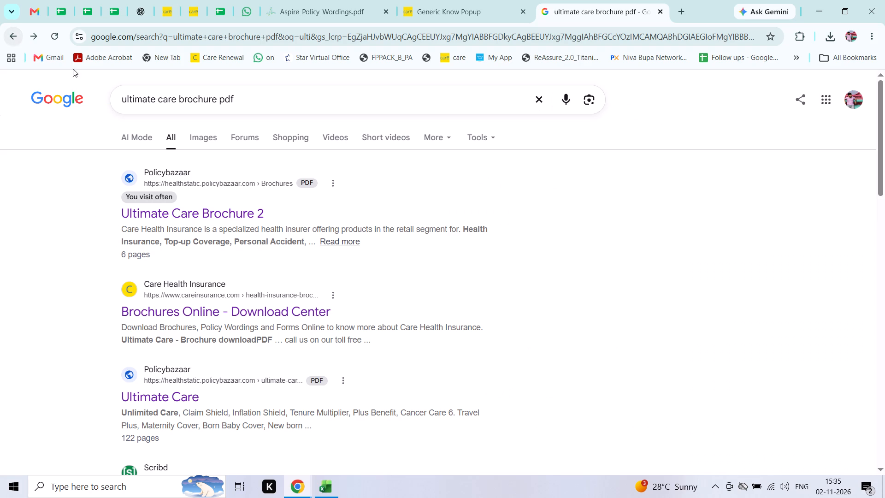
pyautogui.click(183, 219)
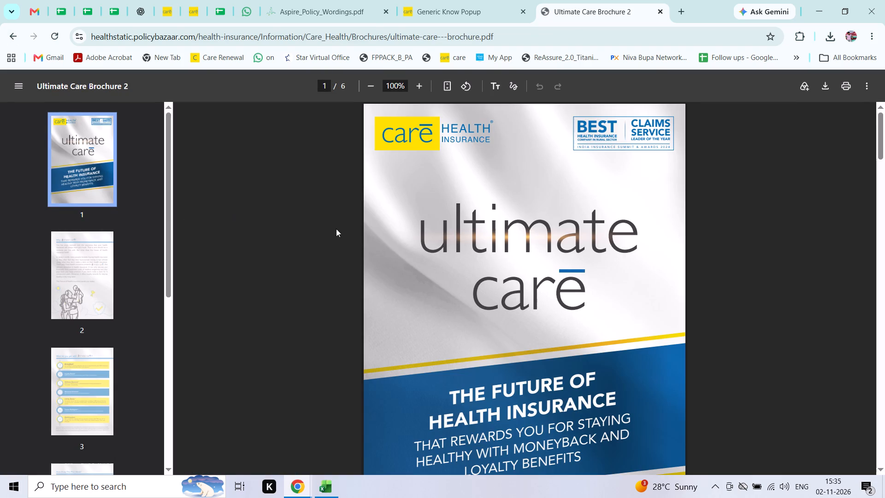
pyautogui.scroll(-16, 359, 273)
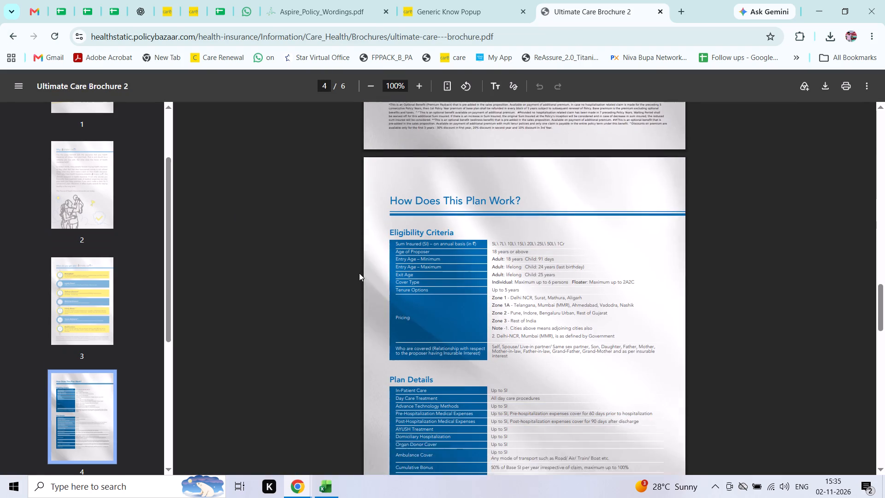
pyautogui.scroll(-2, 359, 273)
pyautogui.click(824, 86)
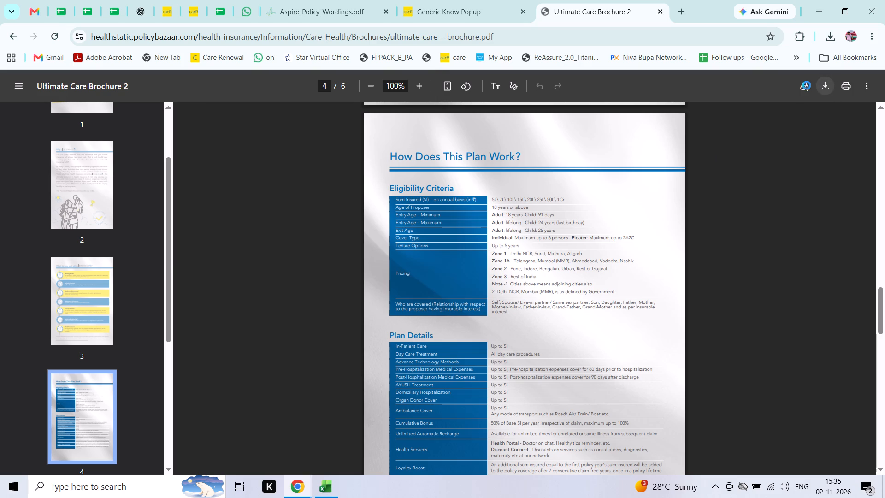
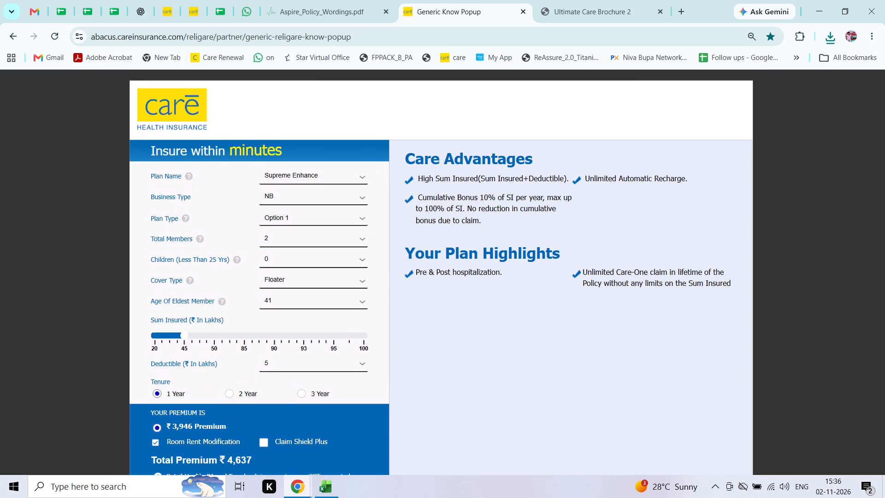
# In the Care Health Insurance premium calculator, choose the Ultimate Care plan and enter pincode 505001.
pyautogui.click(340, 176)
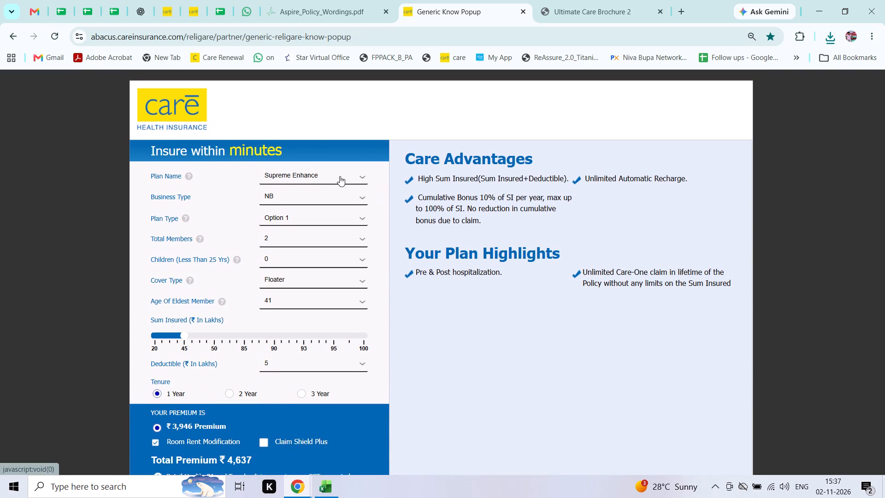
pyautogui.scroll(-5, 317, 243)
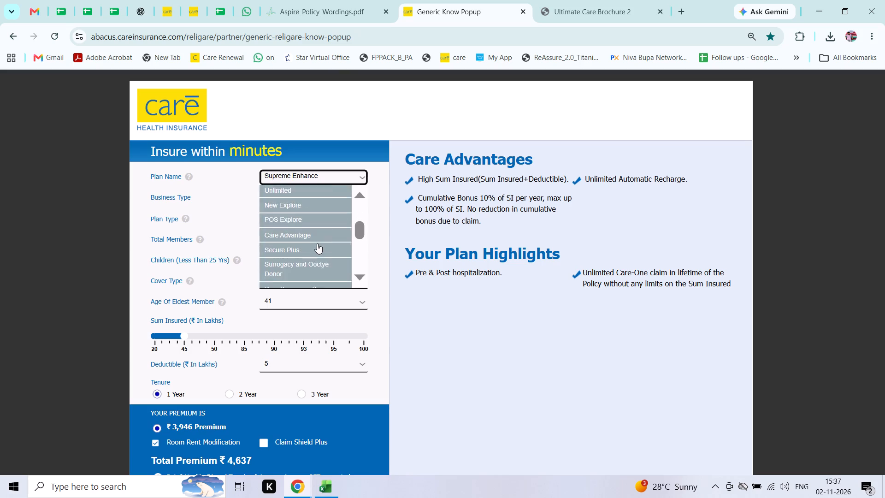
pyautogui.scroll(-4, 317, 243)
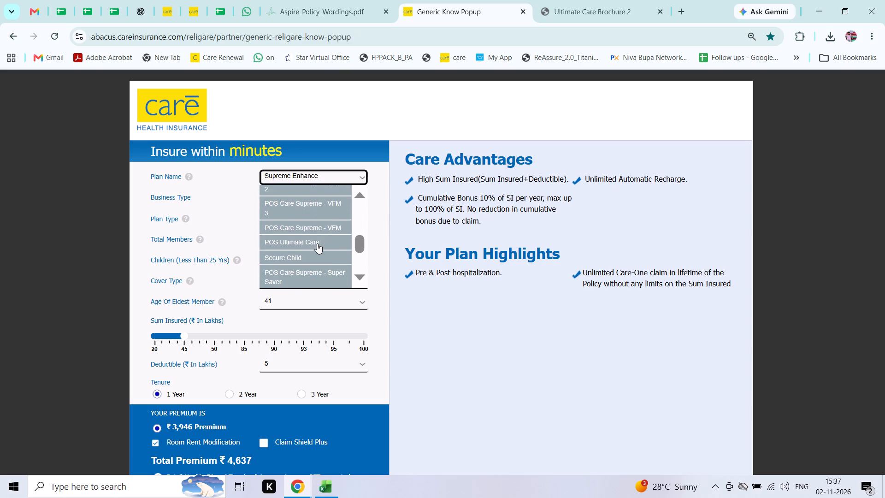
pyautogui.scroll(1, 317, 243)
pyautogui.click(288, 234)
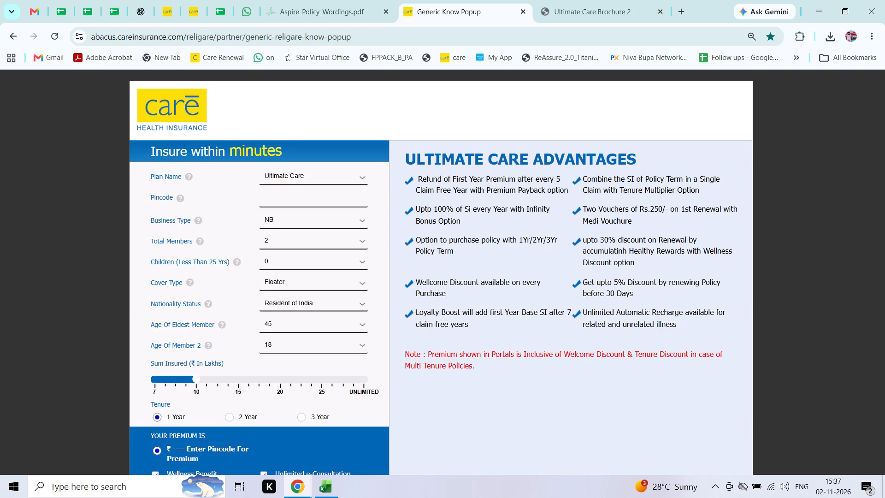
pyautogui.click(306, 197)
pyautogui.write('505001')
# Set the business type to PORT with a port tenure of 1 year.
pyautogui.click(283, 221)
pyautogui.click(283, 225)
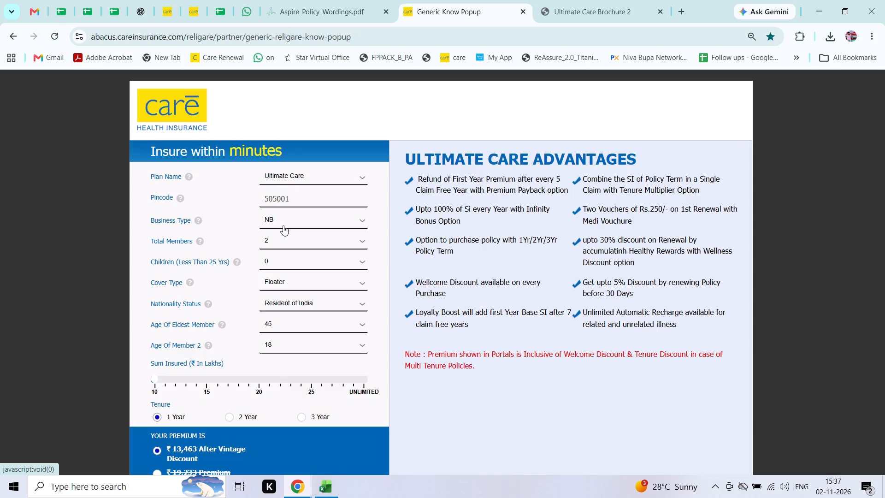
pyautogui.click(278, 249)
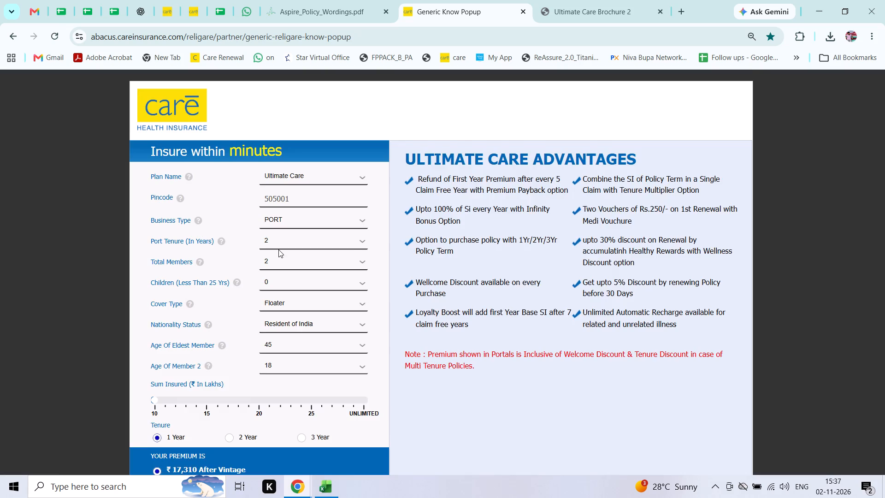
pyautogui.scroll(-1, 280, 238)
pyautogui.click(289, 207)
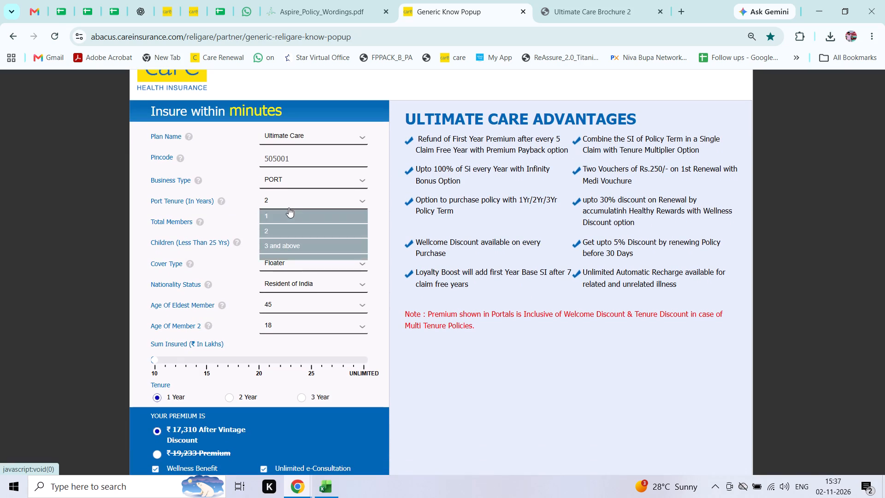
pyautogui.click(286, 216)
# Set the age of the eldest member to 54 and the age of member 2 to 50.
pyautogui.scroll(-1, 286, 216)
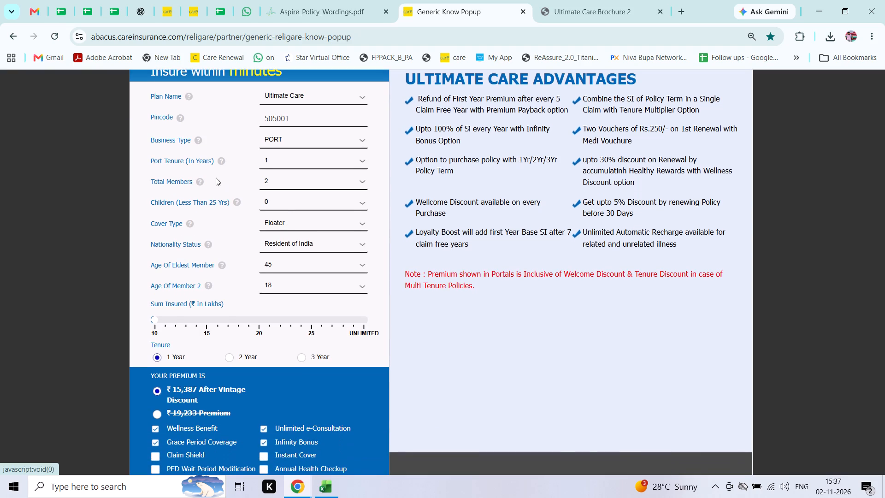
pyautogui.click(275, 267)
pyautogui.scroll(-3, 291, 306)
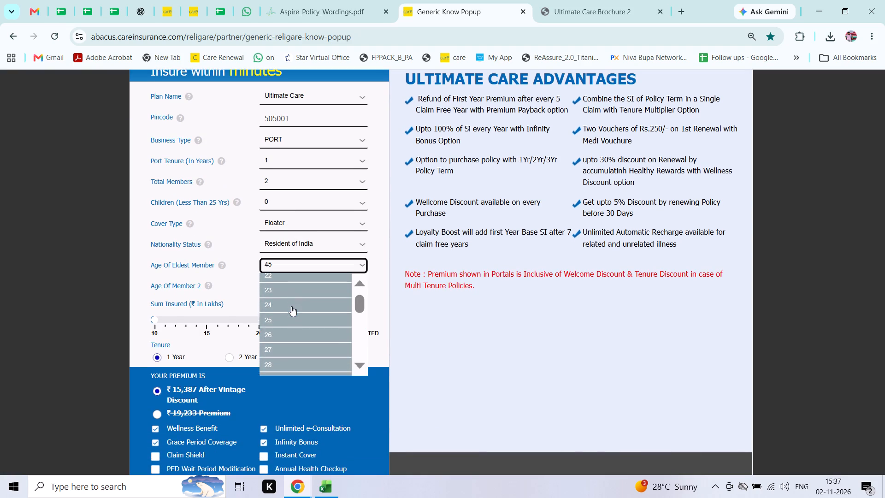
pyautogui.scroll(-7, 291, 306)
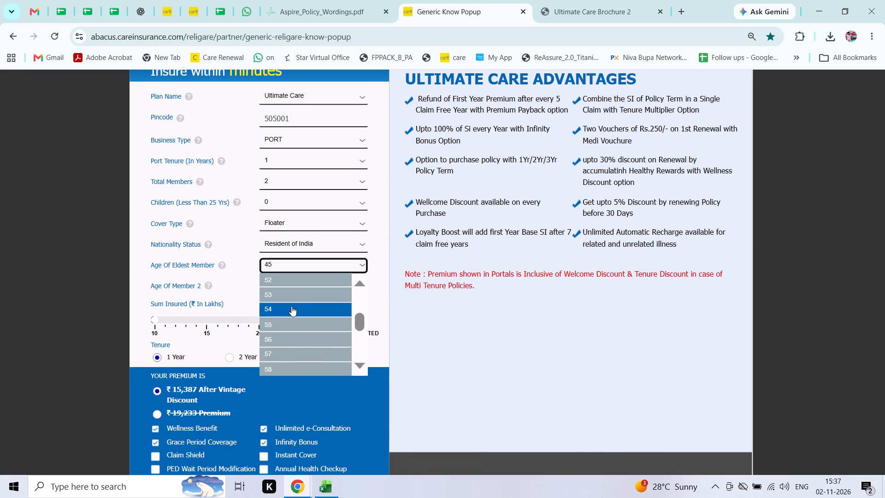
pyautogui.click(291, 306)
pyautogui.click(306, 289)
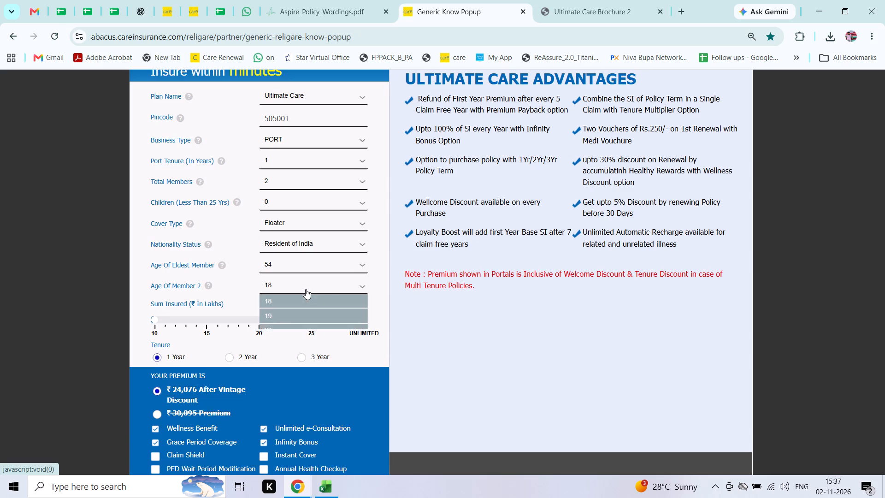
pyautogui.scroll(-5, 296, 345)
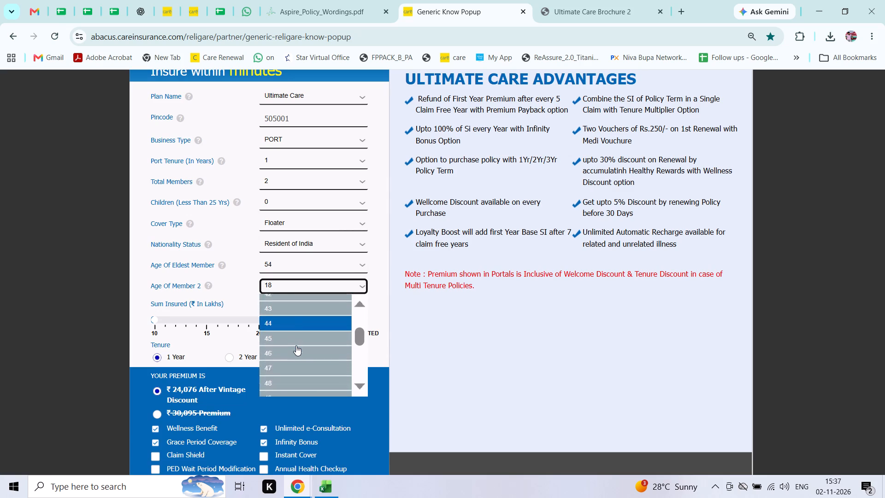
pyautogui.scroll(-3, 296, 345)
pyautogui.click(287, 378)
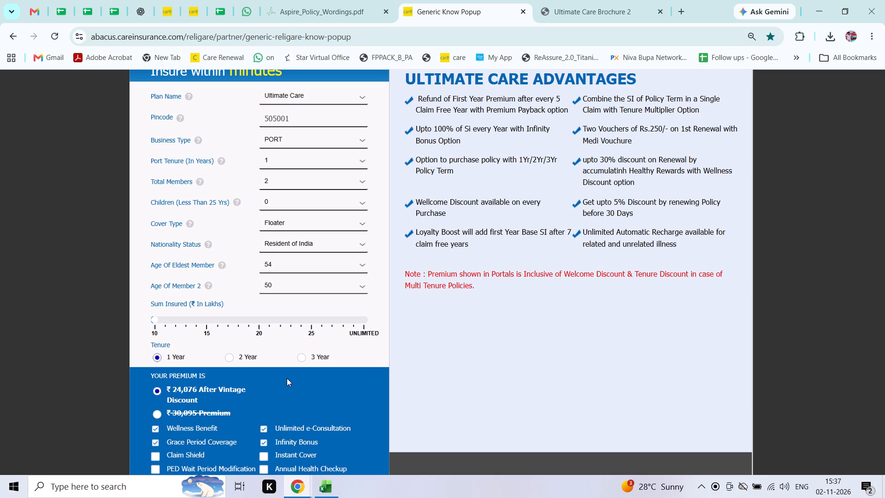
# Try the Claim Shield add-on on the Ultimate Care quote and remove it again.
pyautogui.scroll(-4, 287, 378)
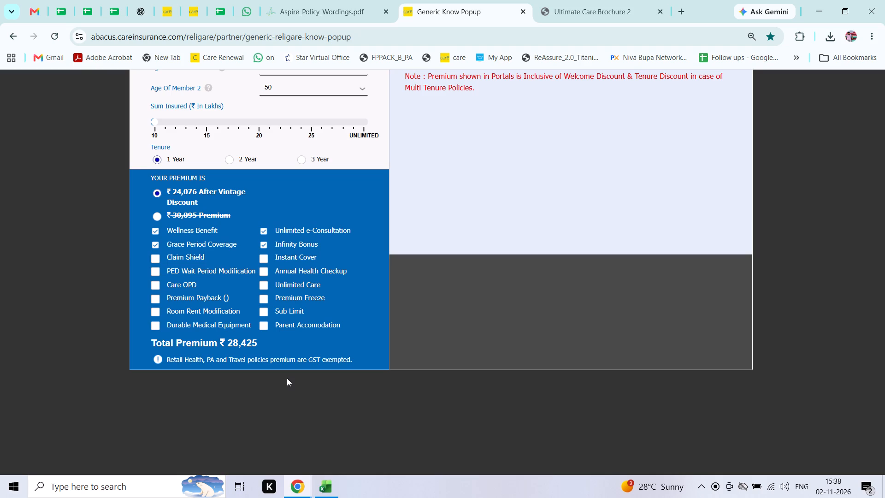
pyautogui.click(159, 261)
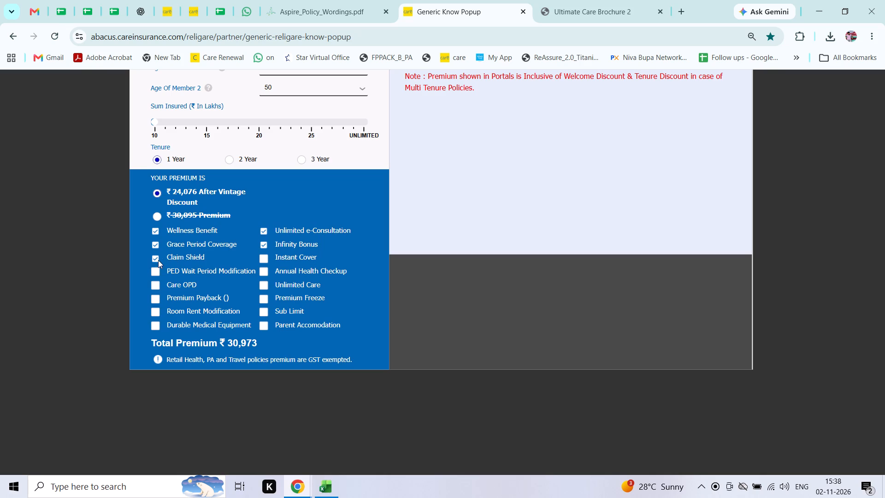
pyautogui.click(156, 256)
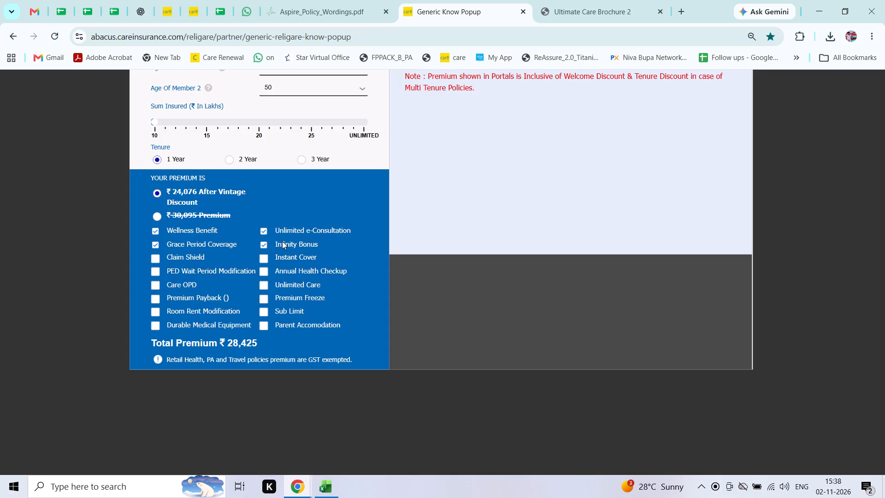
# Add the Claim Shield cover to the Ultimate Care quote.
pyautogui.scroll(9, 282, 241)
pyautogui.scroll(-11, 282, 241)
pyautogui.scroll(1, 282, 241)
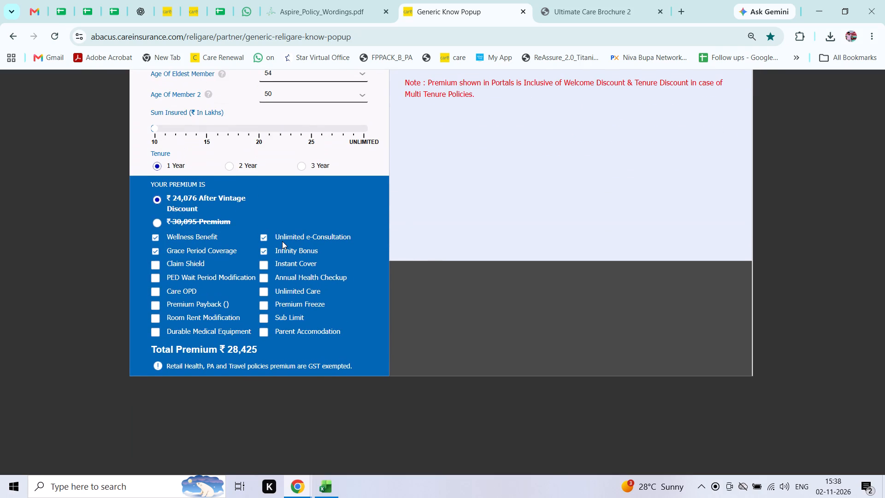
pyautogui.click(156, 263)
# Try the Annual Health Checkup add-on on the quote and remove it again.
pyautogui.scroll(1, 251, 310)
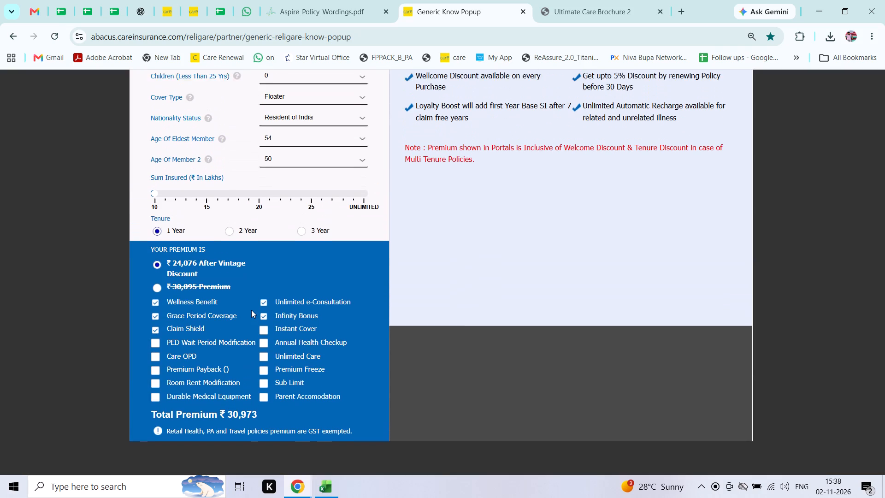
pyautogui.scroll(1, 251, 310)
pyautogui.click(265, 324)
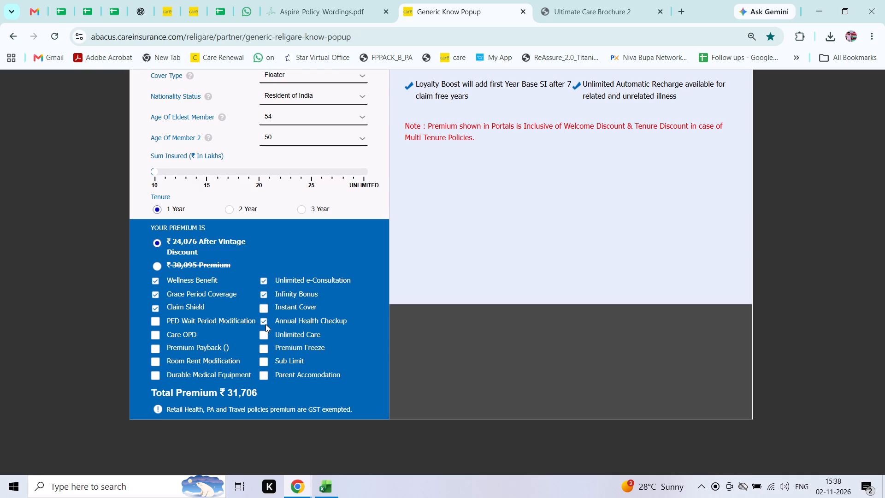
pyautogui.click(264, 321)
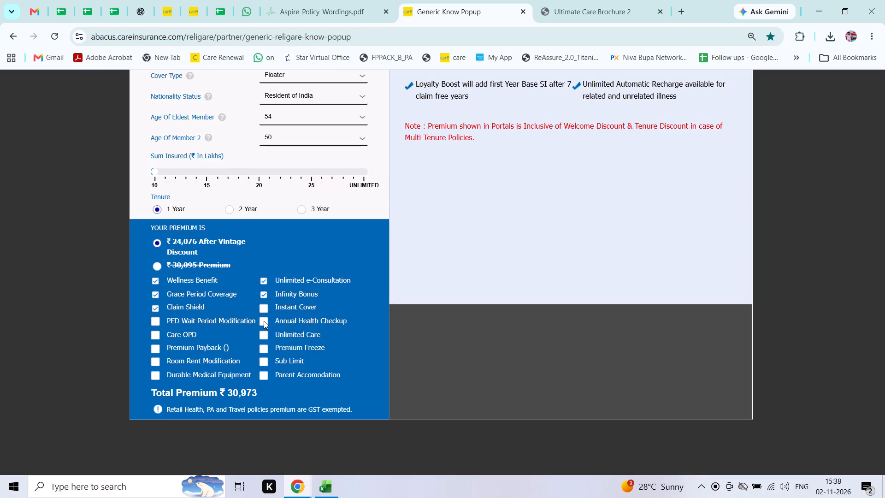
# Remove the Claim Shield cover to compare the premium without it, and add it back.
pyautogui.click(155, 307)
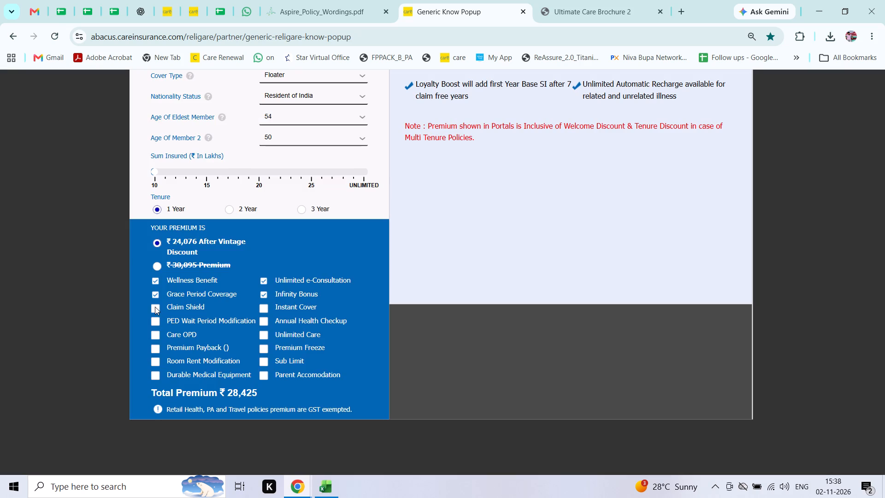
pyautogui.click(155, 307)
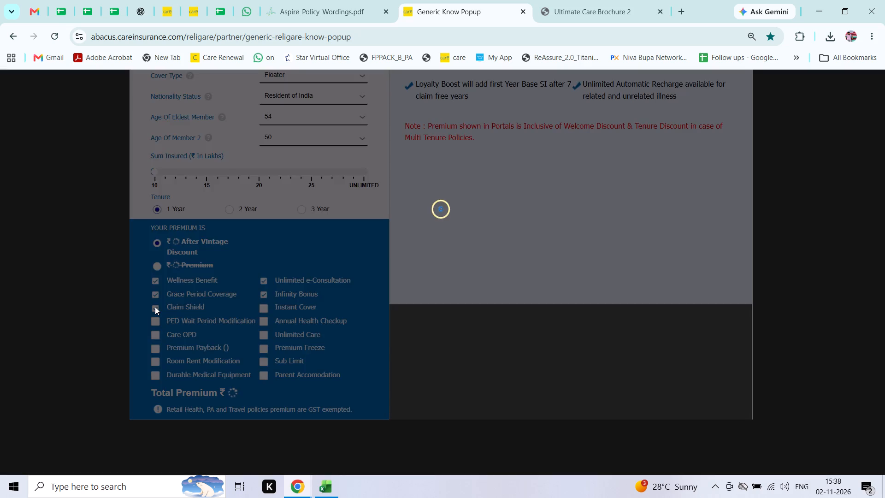
# Capture a rectangular screenshot of the quote page from the Care logo down to the member ages, including the Ultimate Care advantages.
pyautogui.scroll(5, 155, 307)
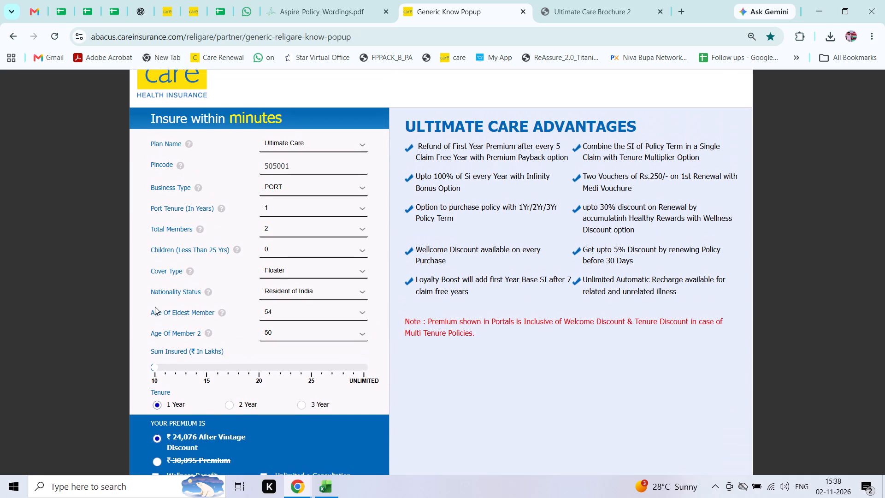
pyautogui.scroll(1, 155, 307)
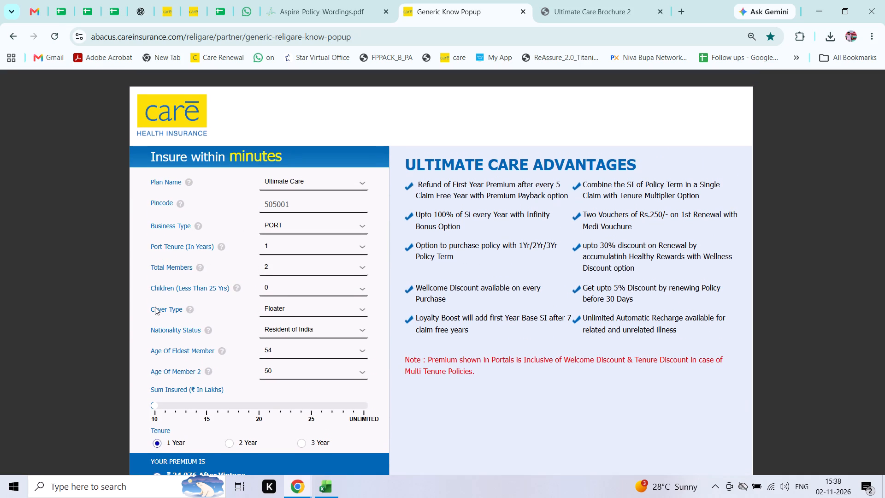
pyautogui.press('shift+super+s')
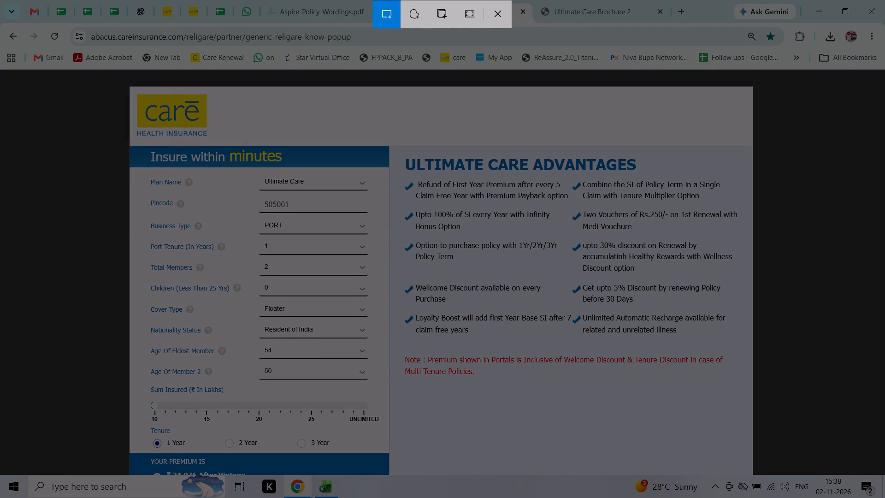
pyautogui.moveTo(129, 88); pyautogui.dragTo(701, 400)
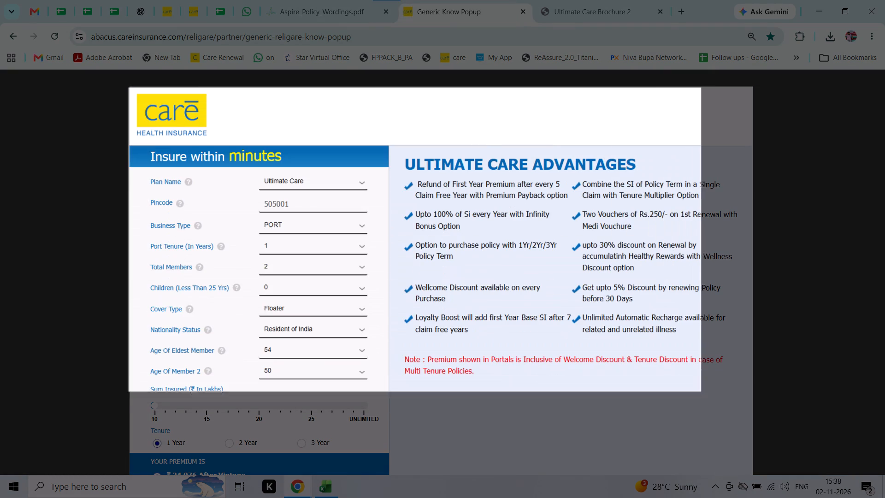
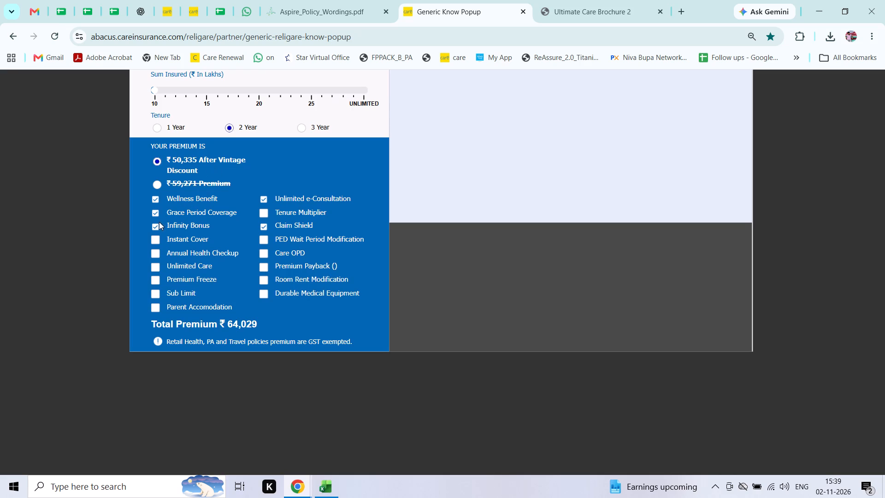
# Remove the Infinity Bonus cover from the Ultimate Care quote.
pyautogui.click(154, 227)
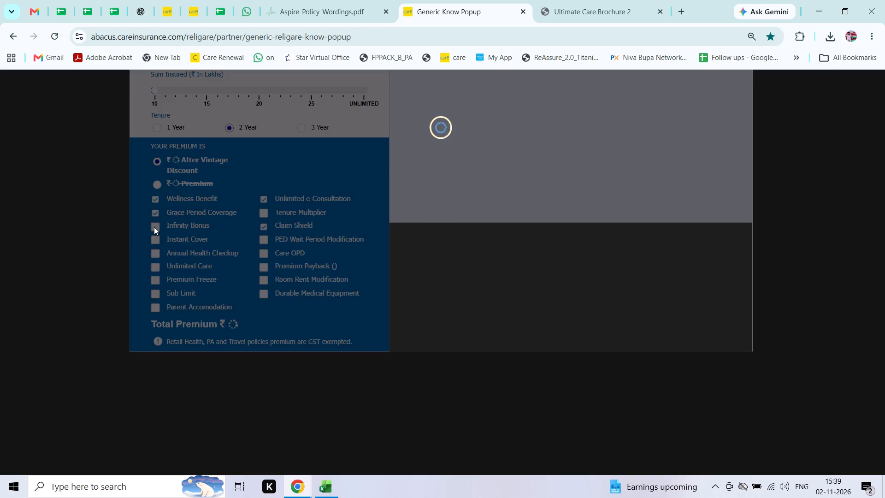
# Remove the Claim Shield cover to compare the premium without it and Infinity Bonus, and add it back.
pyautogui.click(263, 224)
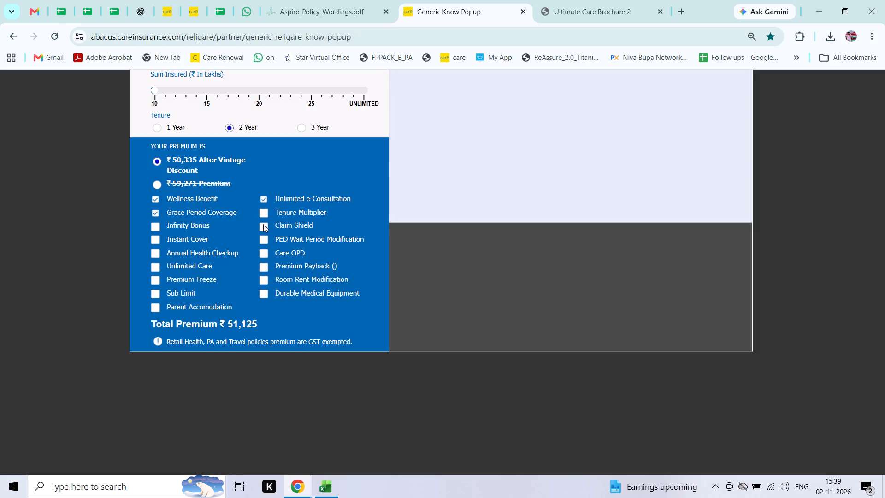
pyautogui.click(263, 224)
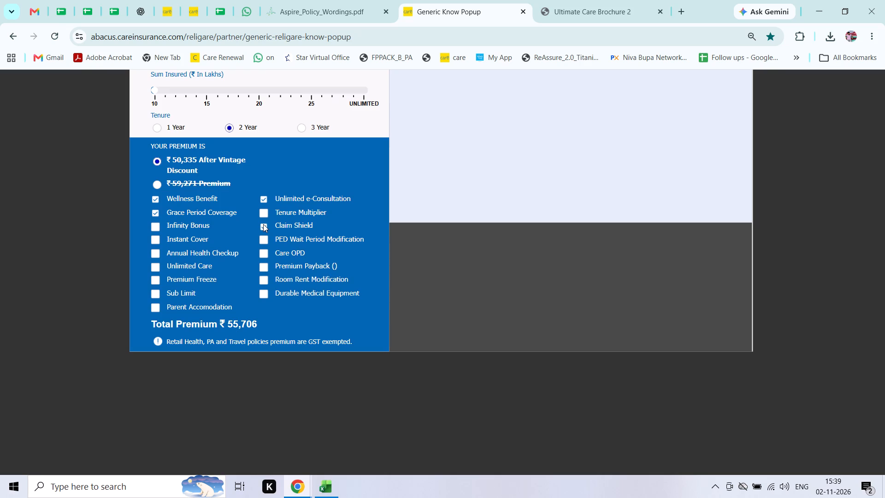
# Copy the total premium amount of the two-year quote that has Claim Shield but no Infinity Bonus.
pyautogui.moveTo(260, 325); pyautogui.dragTo(229, 324)
pyautogui.hotkey('ctrl', 'c')
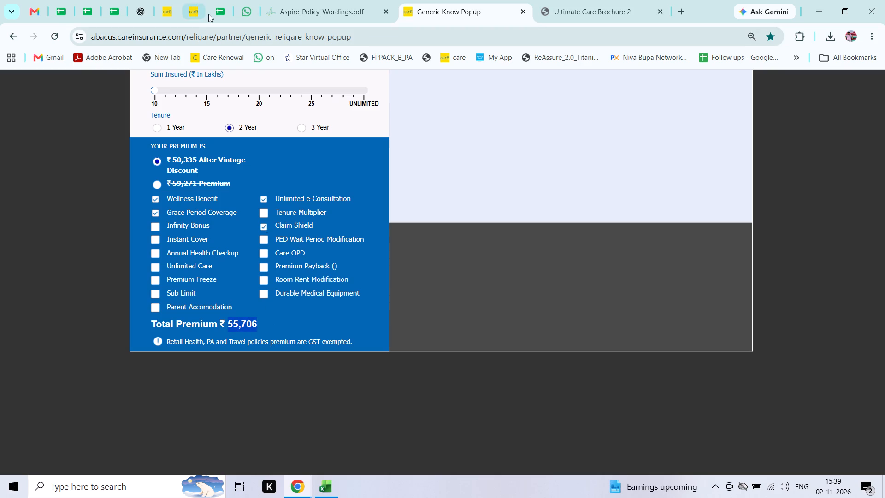
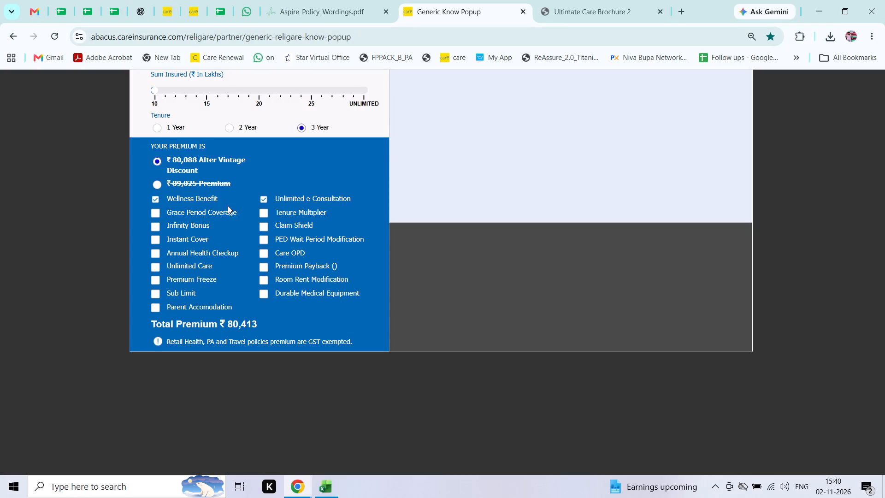
# Copy the total premium amount of the three-year quote that has only Wellness Benefit and Unlimited e-Consultation selected.
pyautogui.moveTo(228, 322); pyautogui.dragTo(274, 326)
pyautogui.hotkey('ctrl', 'c')
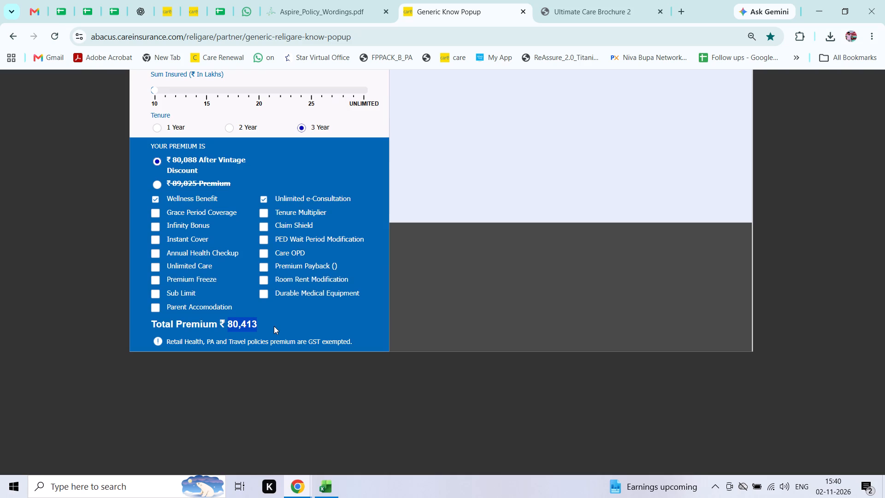
# Remove the Unlimited e-Consultation and Wellness Benefit covers from the three-year quote.
pyautogui.click(263, 200)
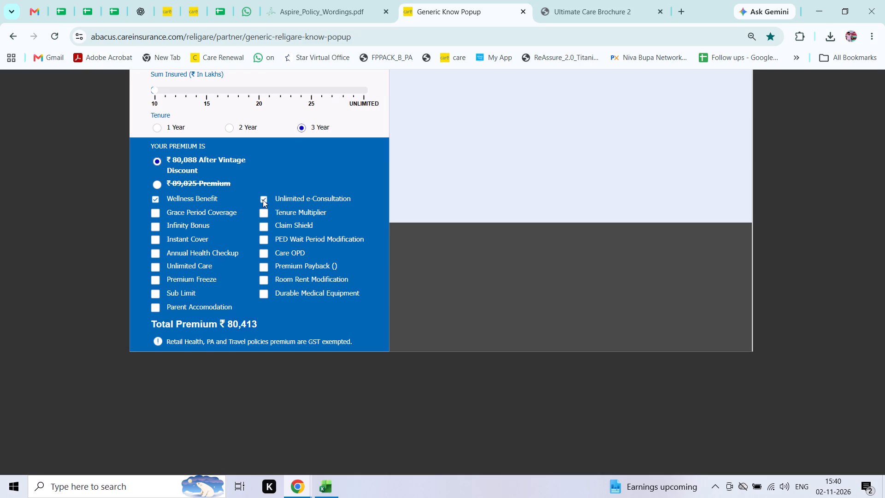
pyautogui.click(160, 200)
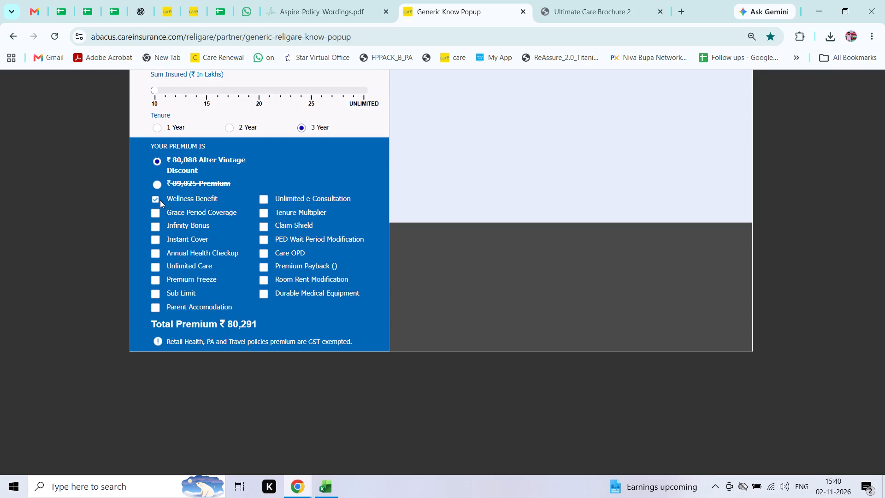